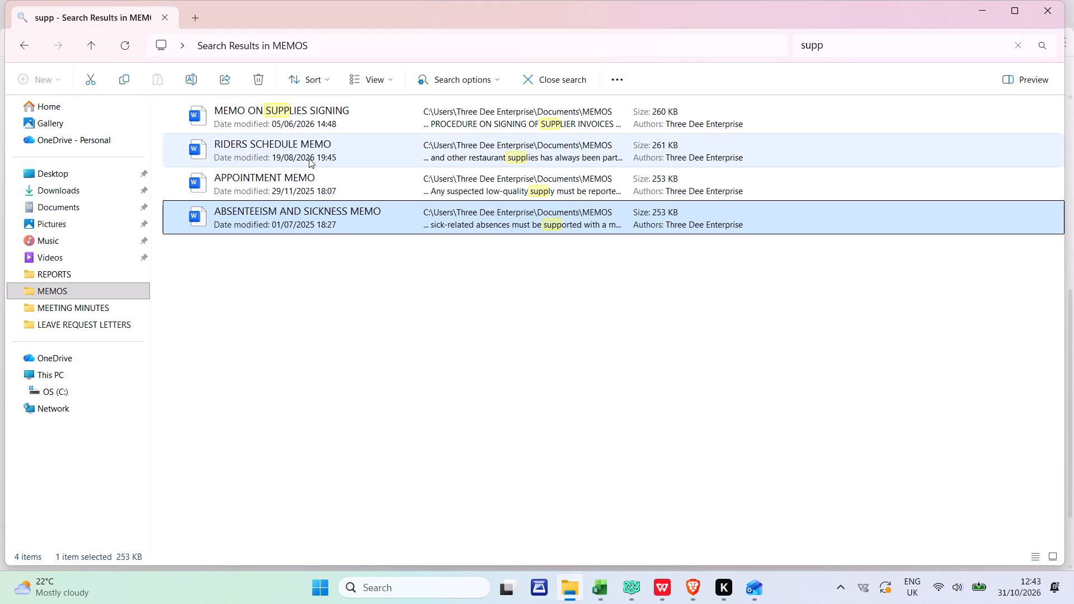
pyautogui.scroll(7, 309, 158)
pyautogui.click(845, 53)
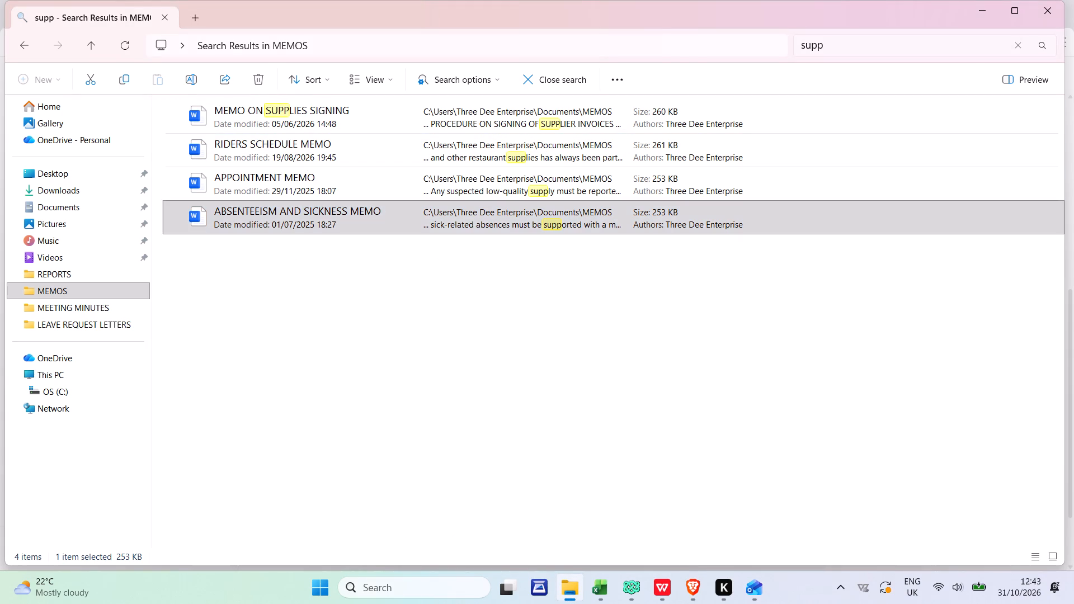
pyautogui.click(1014, 45)
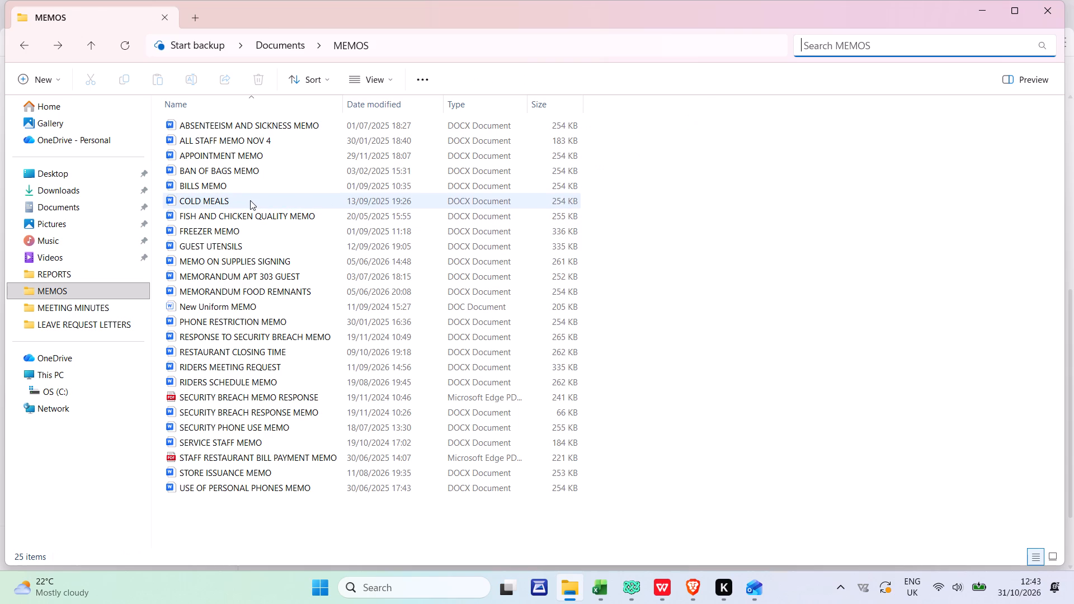
# Open the existing FISH AND CHICKEN QUALITY MEMO file in Microsoft Word and maximise its window.
pyautogui.click(262, 217)
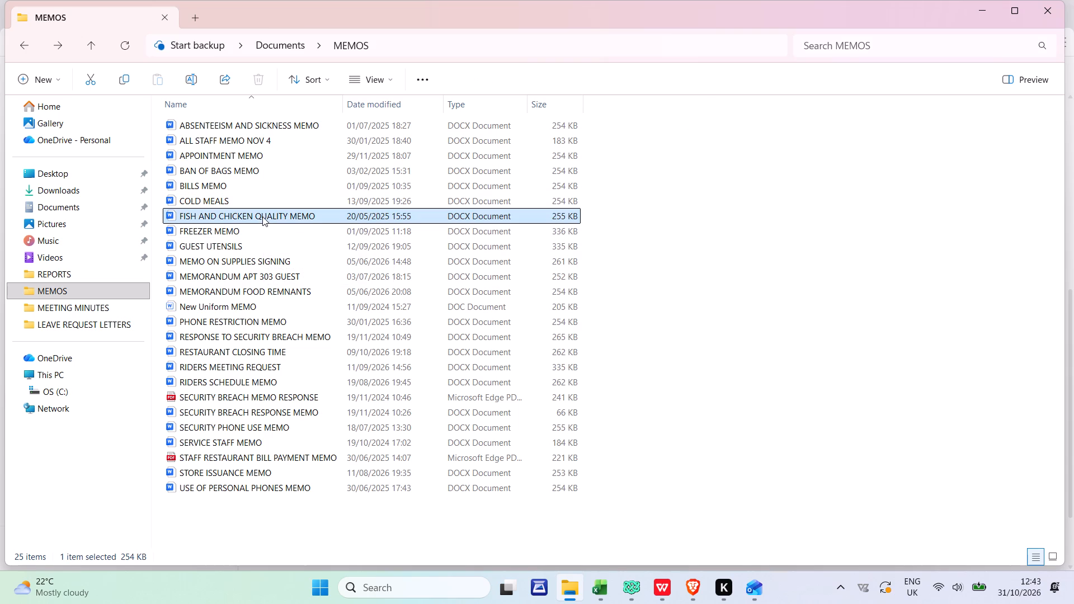
pyautogui.rightClick(265, 213)
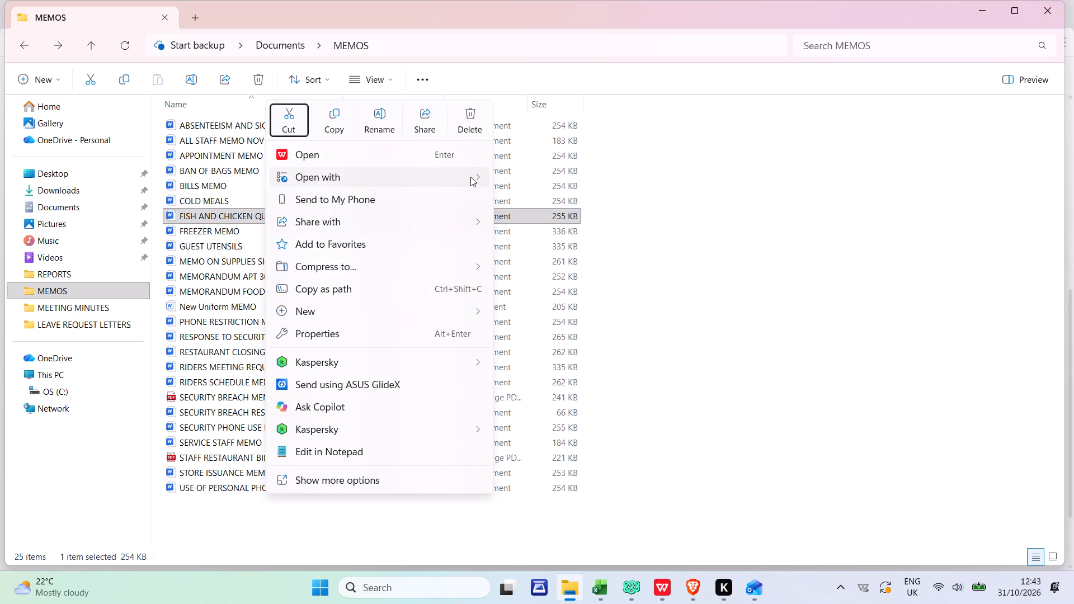
pyautogui.click(535, 174)
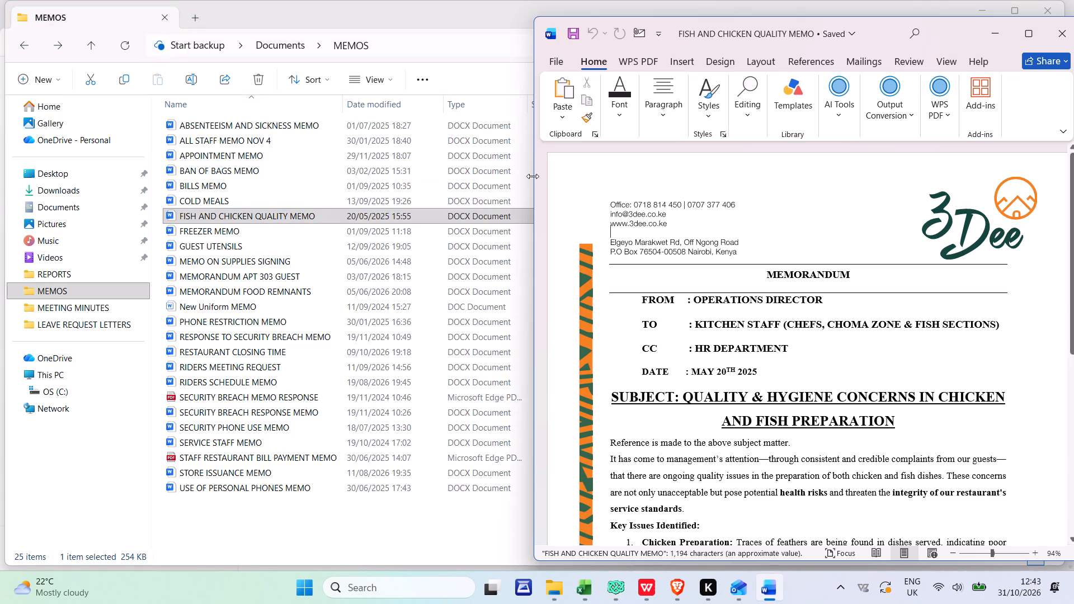
pyautogui.click(1026, 39)
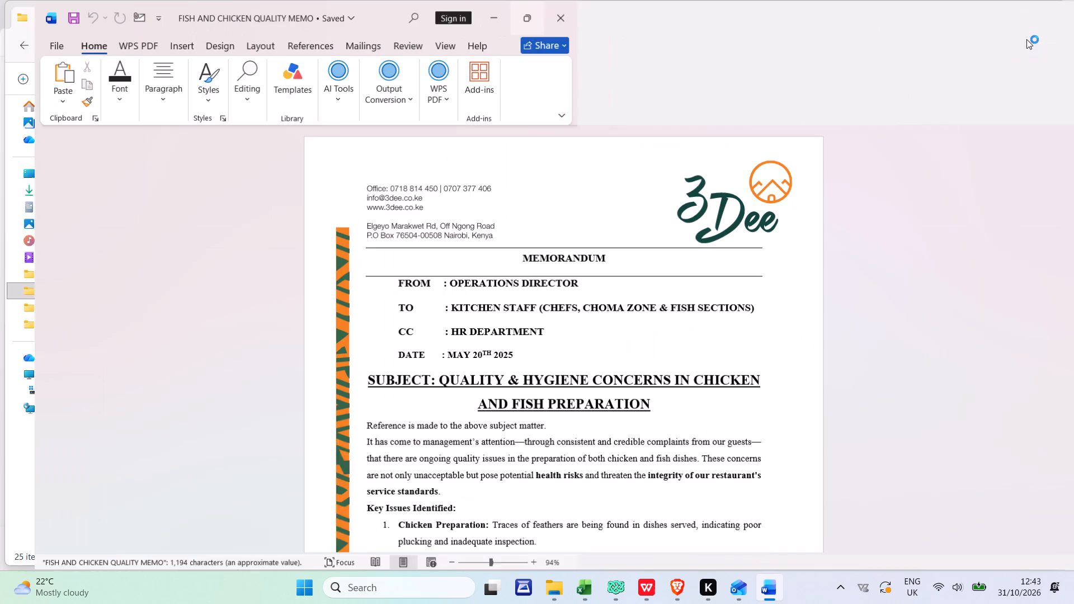
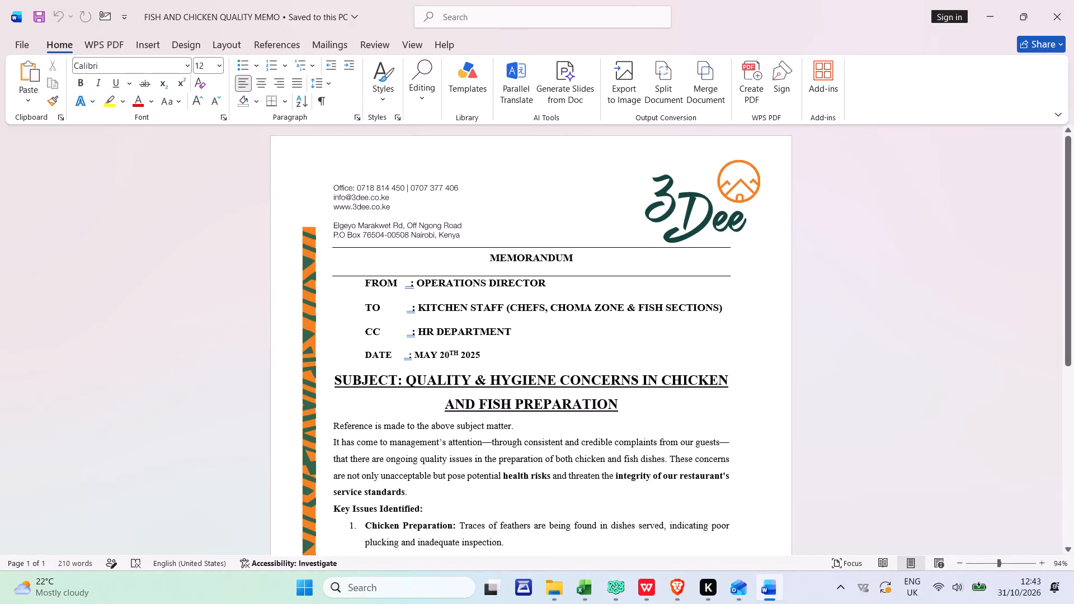
# Copy the entire fish and chicken memo into a new blank document and remove the extra blank page at the end.
pyautogui.scroll(3, 511, 393)
pyautogui.hotkey('ctrl', 'a')
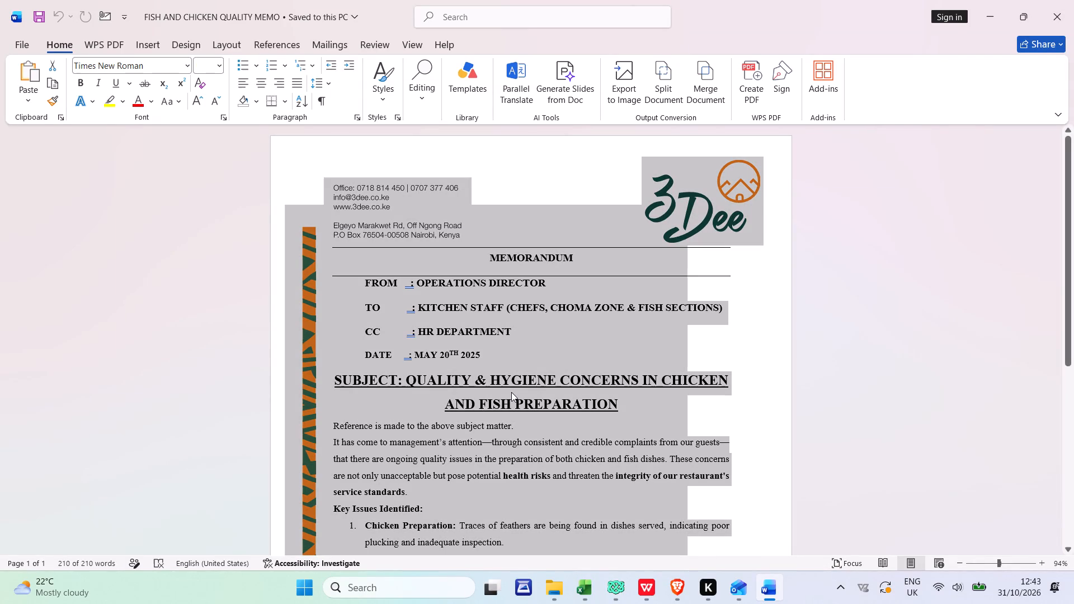
pyautogui.hotkey('ctrl', 'c')
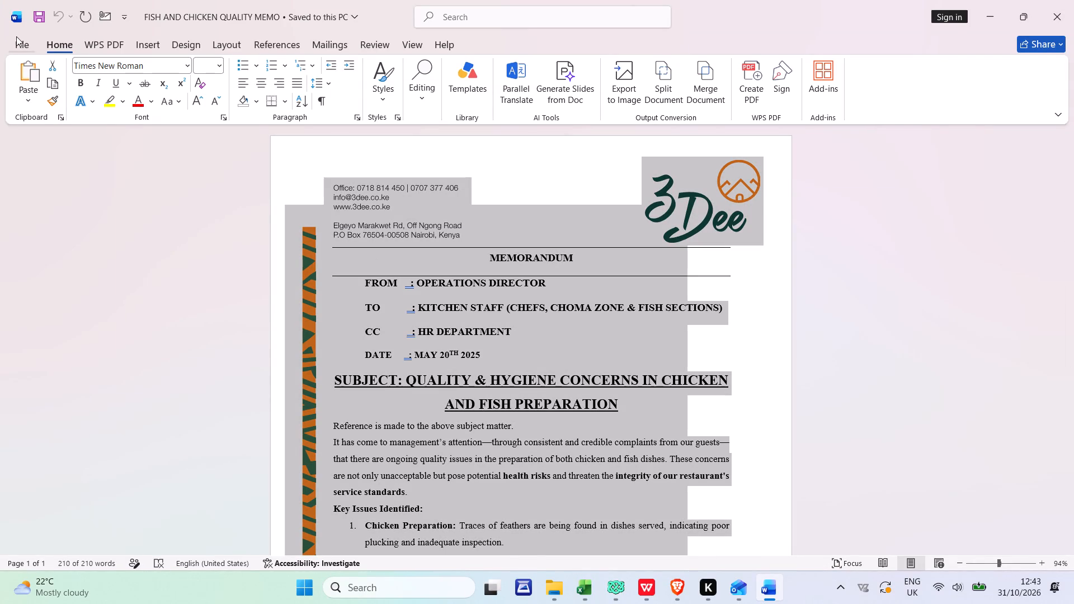
pyautogui.click(17, 36)
pyautogui.click(188, 117)
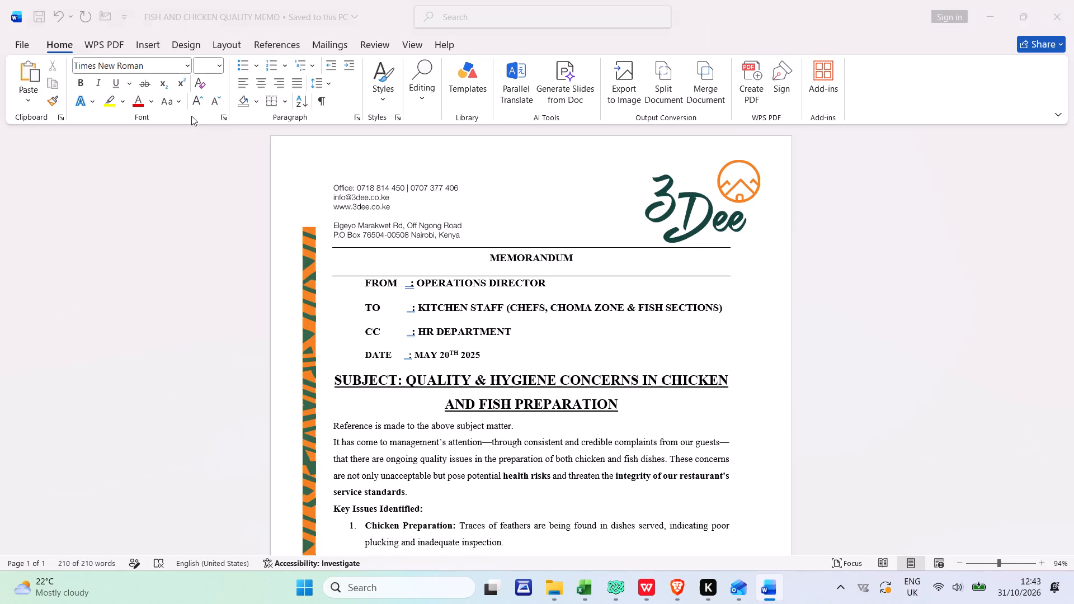
pyautogui.hotkey('ctrl', 'v')
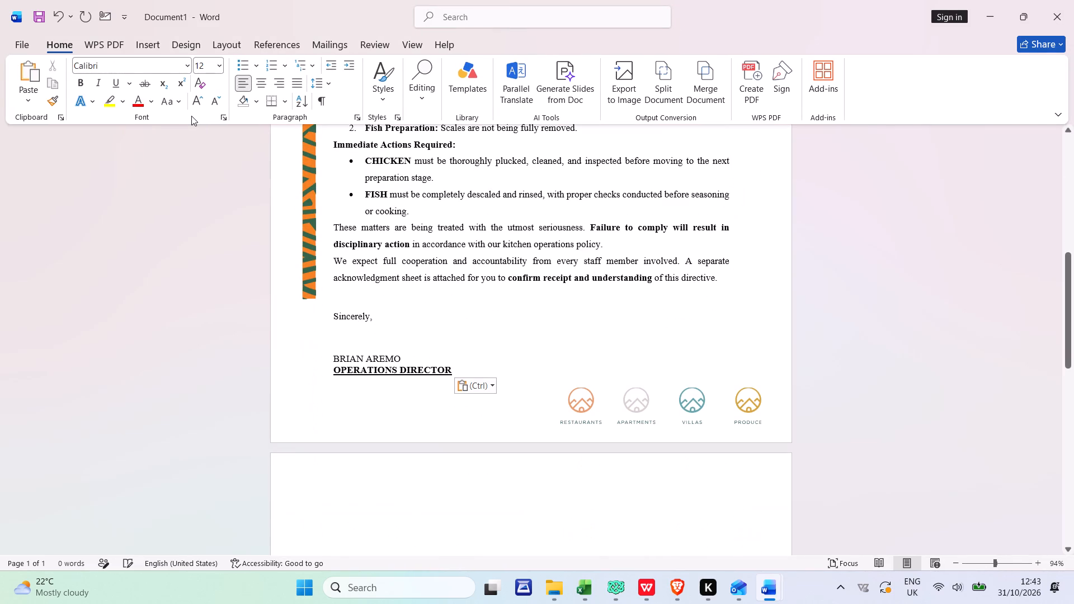
pyautogui.press('BackSpace')
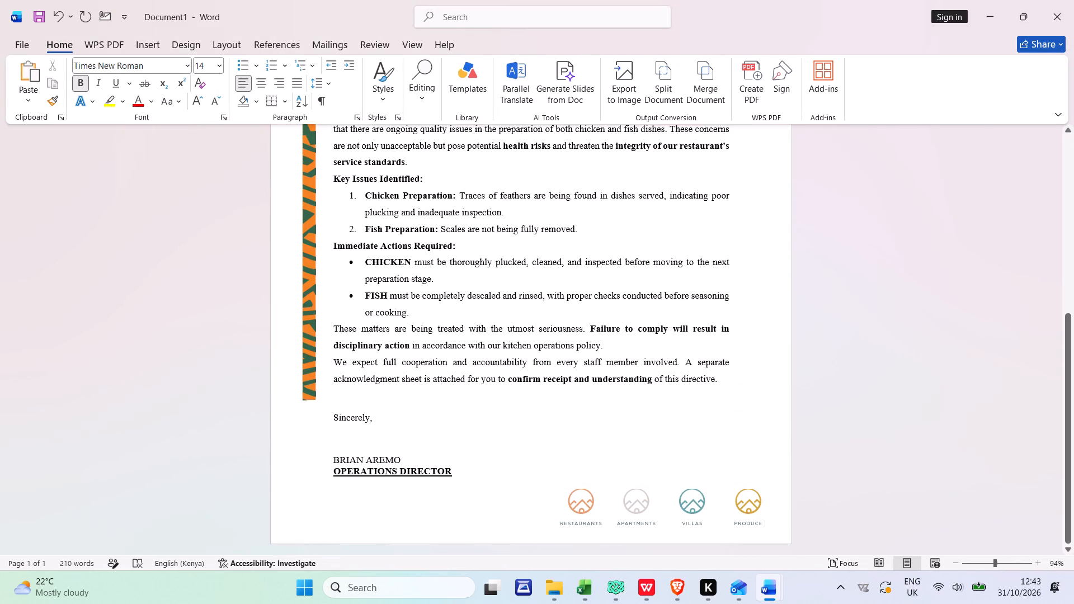
# Replace the sender in the new memo's FROM line with HEAD CHEF.
pyautogui.scroll(9, 511, 436)
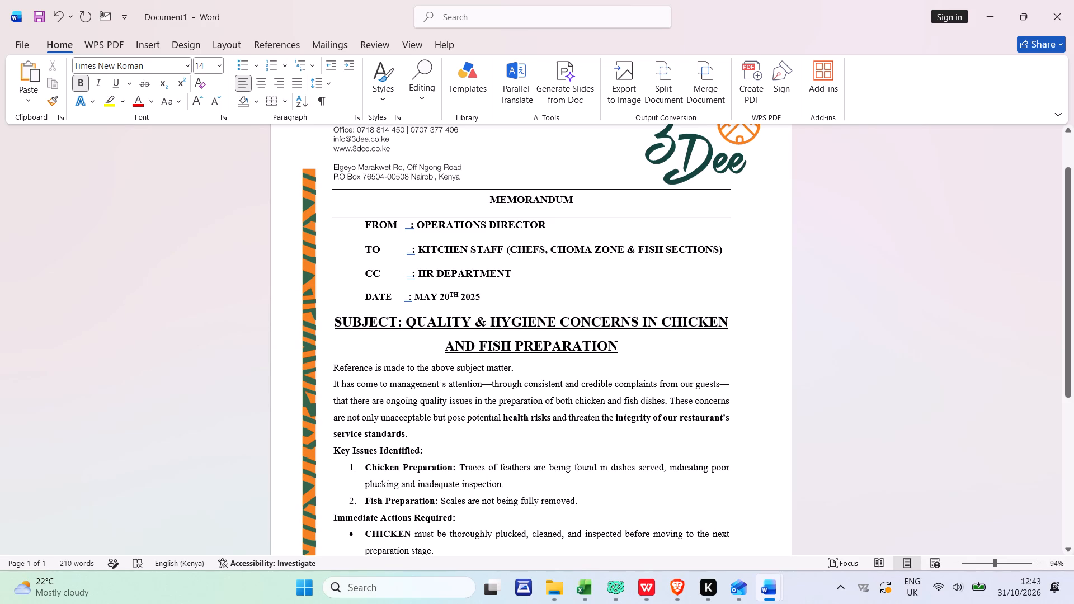
pyautogui.moveTo(553, 223); pyautogui.dragTo(516, 228)
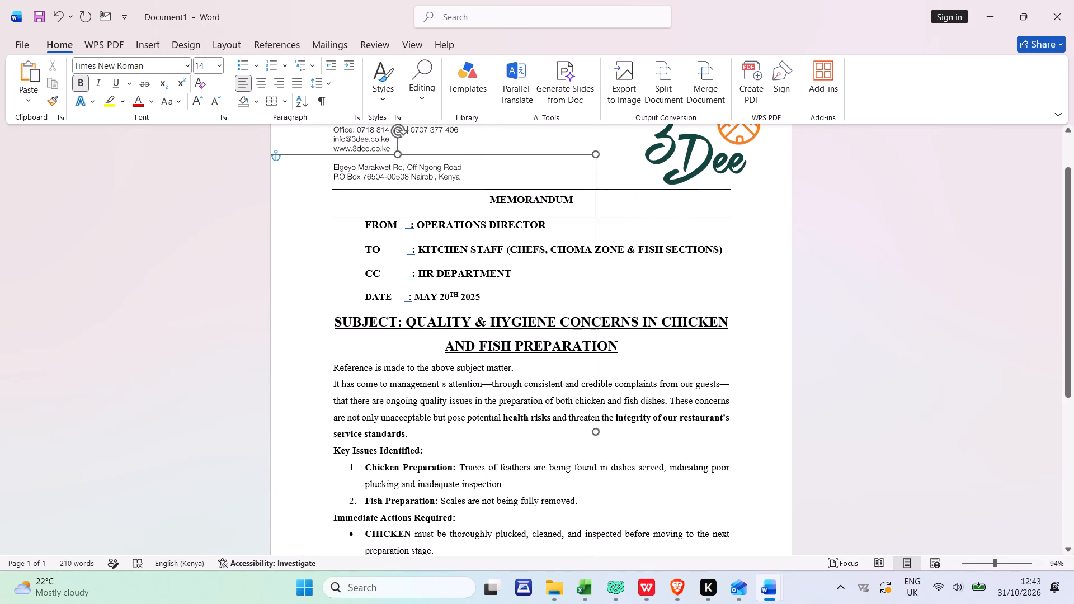
pyautogui.moveTo(516, 228); pyautogui.dragTo(547, 228)
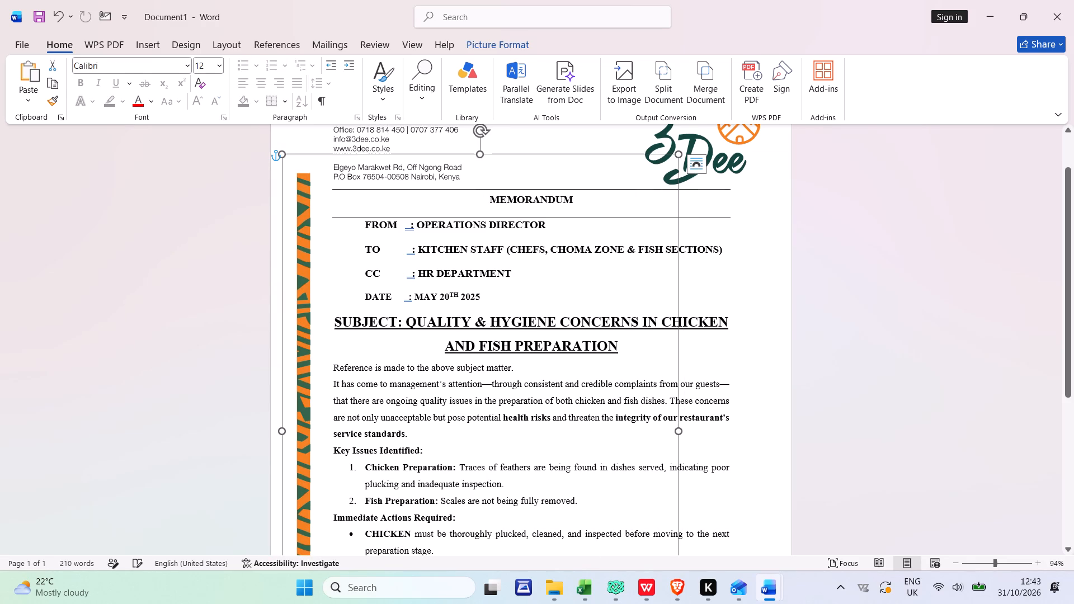
pyautogui.click(547, 228)
pyautogui.press('BackSpace')
pyautogui.press('BackSpace')
pyautogui.press('BackSpace')
pyautogui.press('BackSpace')
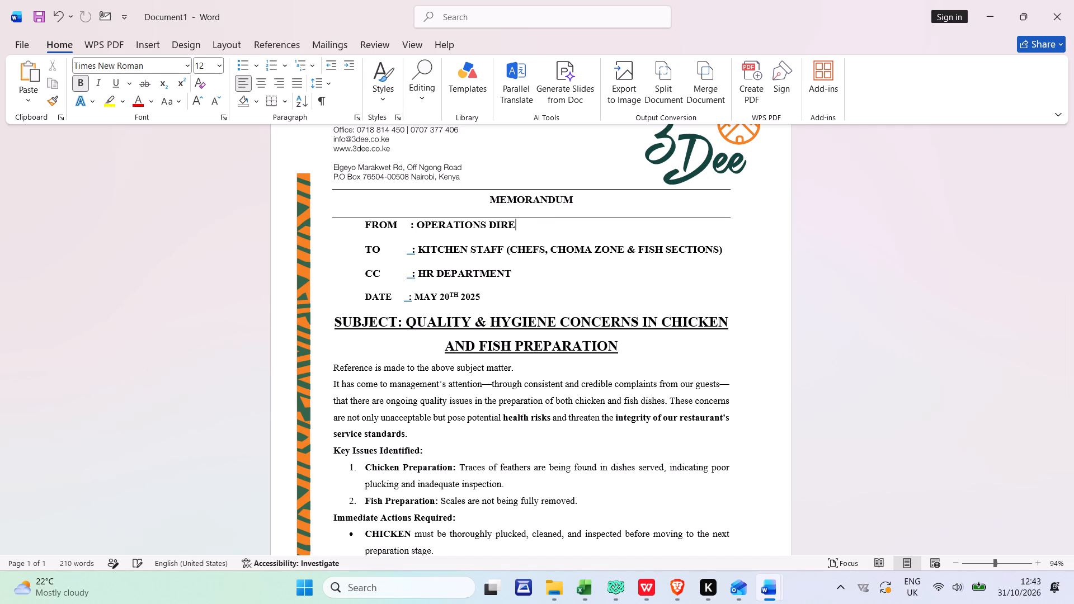
pyautogui.press('BackSpace')
pyautogui.press('BackSpace')
pyautogui.press('BackSpace')
pyautogui.press('BackSpace')
pyautogui.press('BackSpace')
pyautogui.press('BackSpace')
pyautogui.press('BackSpace')
pyautogui.press('BackSpace')
pyautogui.press('BackSpace')
pyautogui.press('BackSpace')
pyautogui.press('BackSpace')
pyautogui.press('BackSpace')
pyautogui.press('BackSpace')
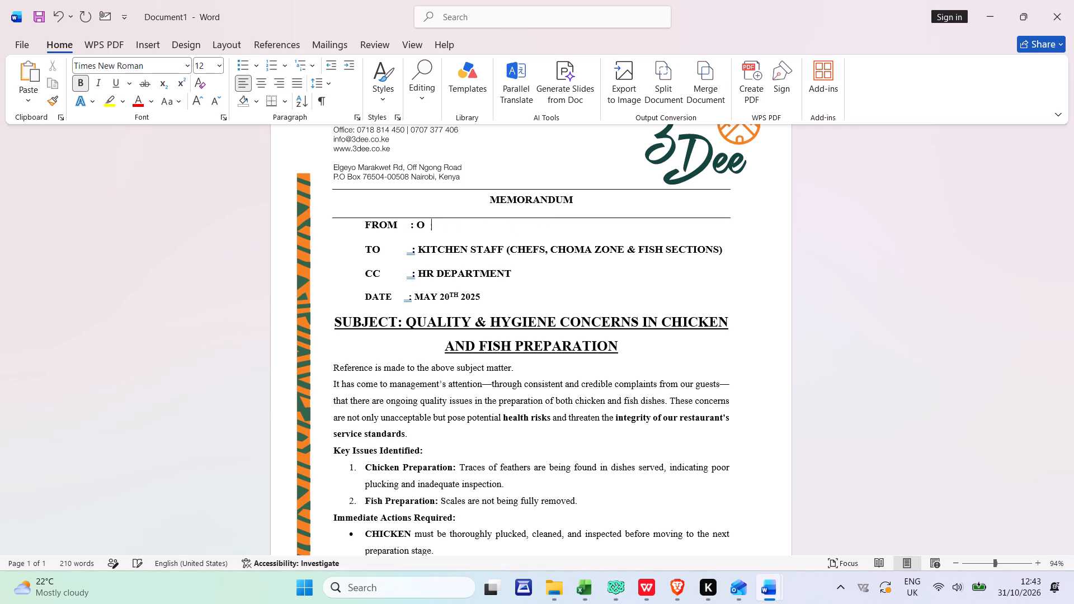
pyautogui.press('BackSpace')
pyautogui.press('BackSpace')
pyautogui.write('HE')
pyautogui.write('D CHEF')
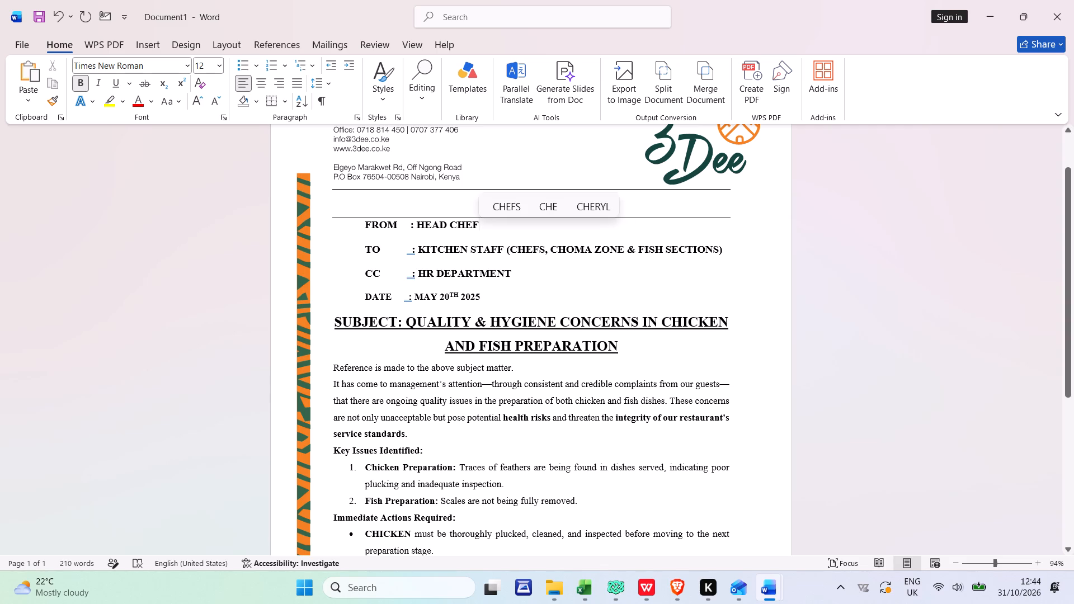
# Replace the month in the memo's DATE line with OCTOBER.
pyautogui.click(520, 280)
pyautogui.click(514, 275)
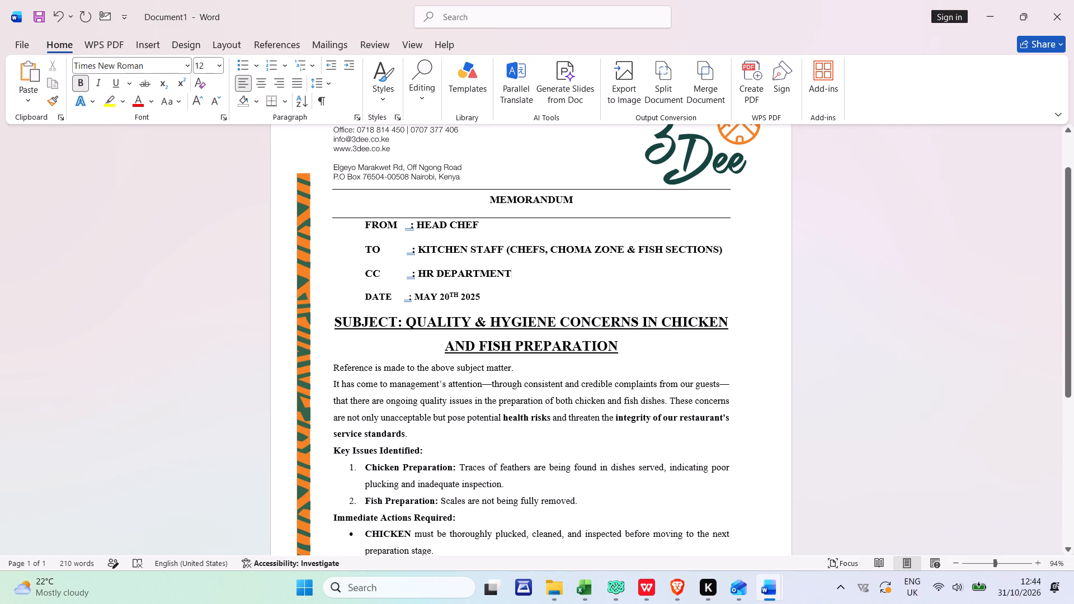
pyautogui.click(435, 298)
pyautogui.press('BackSpace')
pyautogui.press('BackSpace')
pyautogui.press('BackSpace')
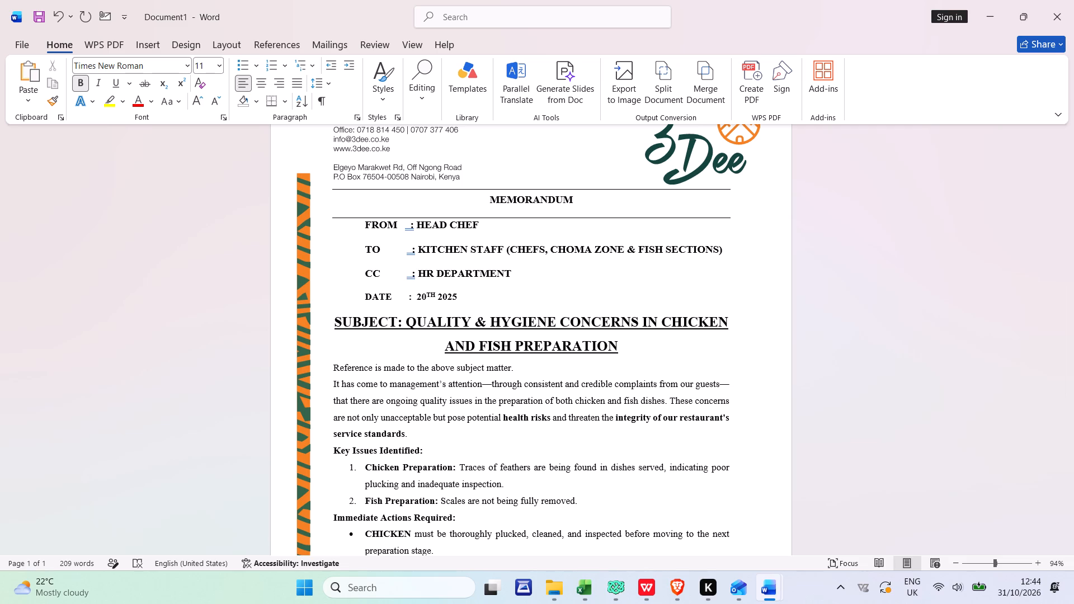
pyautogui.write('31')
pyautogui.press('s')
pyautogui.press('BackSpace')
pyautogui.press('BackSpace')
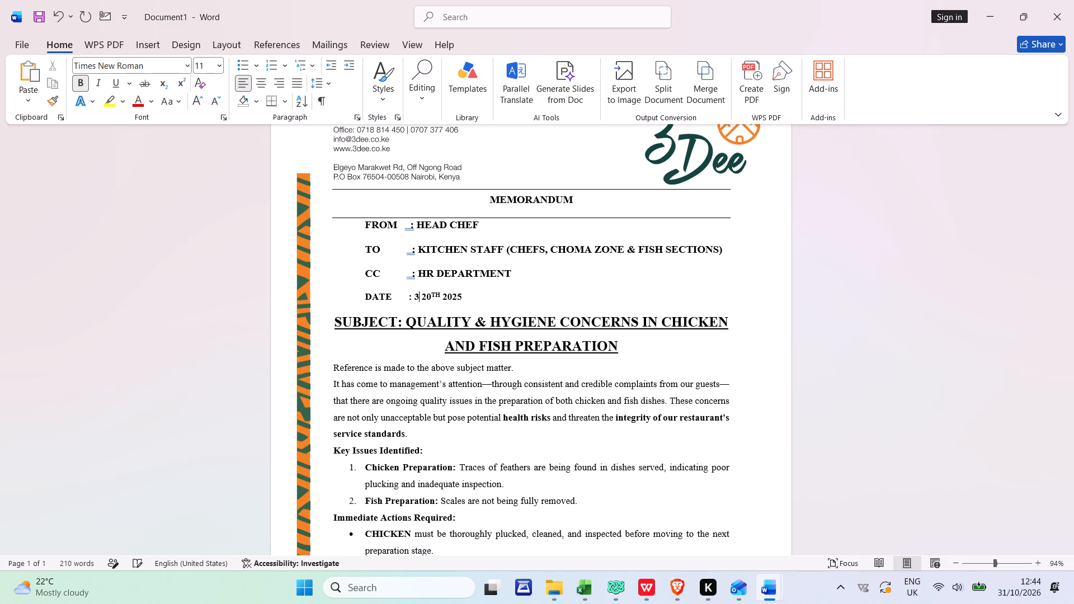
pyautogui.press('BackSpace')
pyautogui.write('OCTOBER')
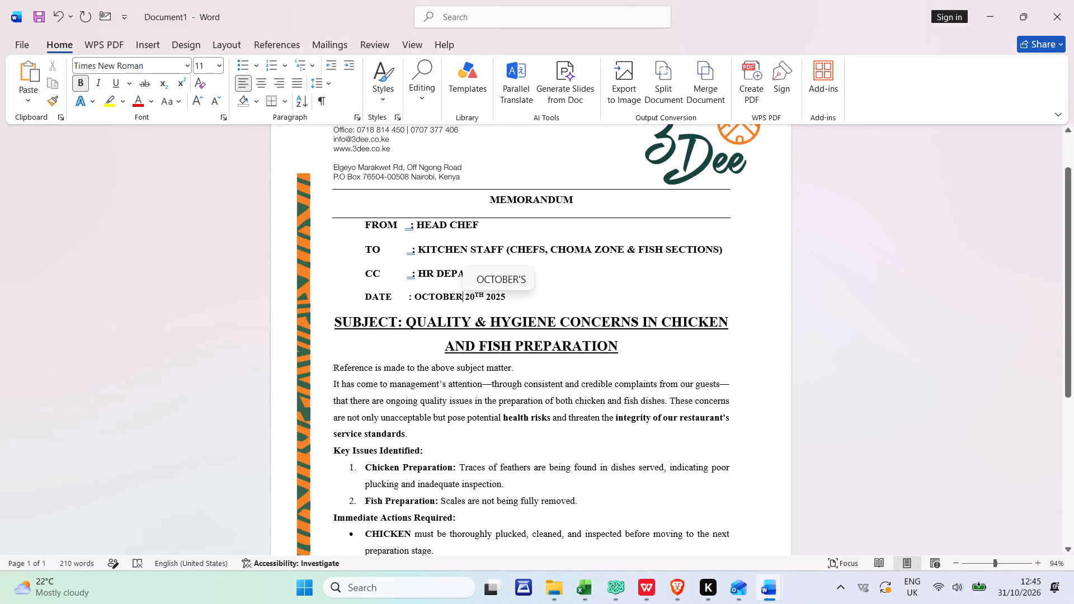
# Change the day in the DATE line to 31ST, keeping the ST ending in superscript.
pyautogui.click(473, 303)
pyautogui.press('BackSpace')
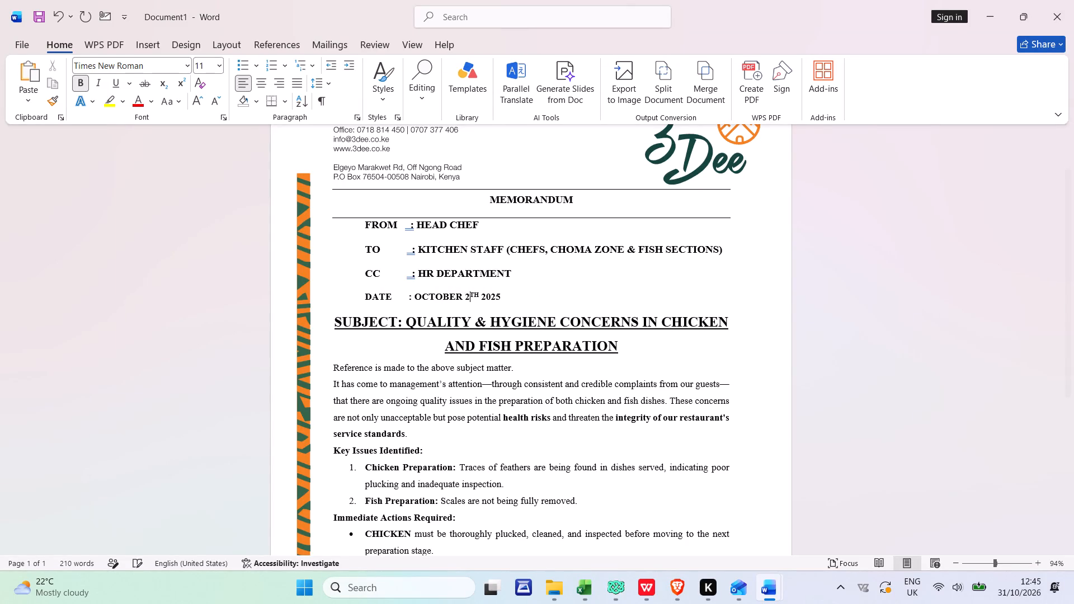
pyautogui.press('BackSpace')
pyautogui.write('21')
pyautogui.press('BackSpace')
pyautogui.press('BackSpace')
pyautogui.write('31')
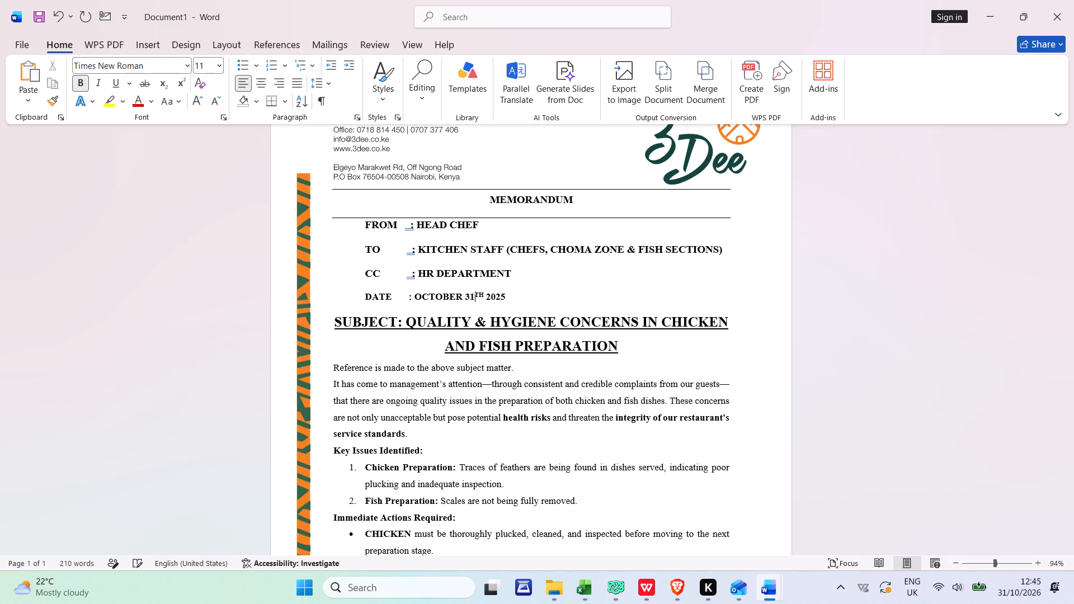
pyautogui.click(483, 291)
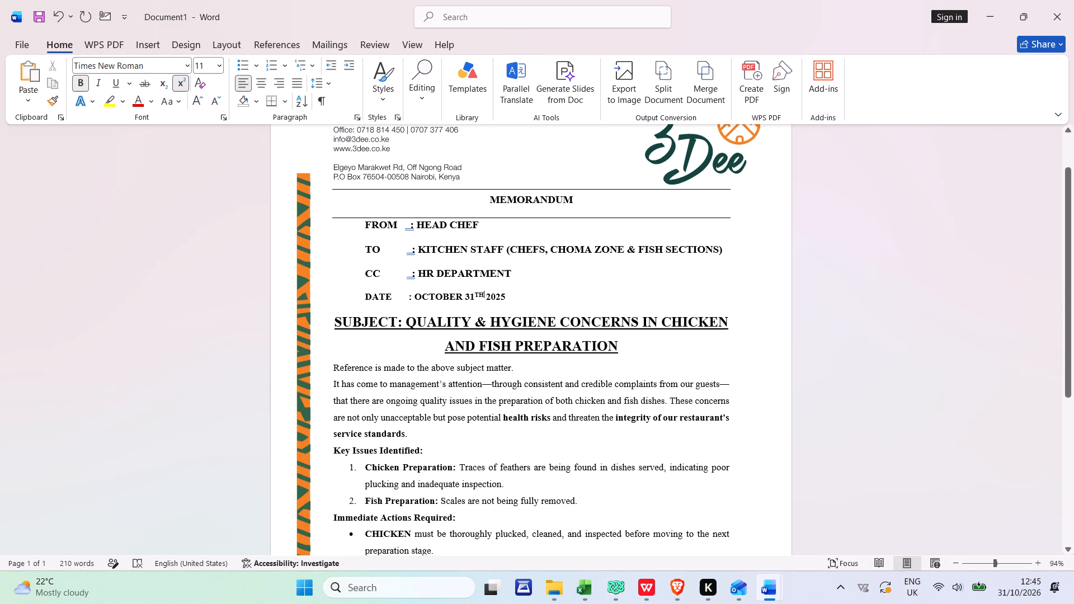
pyautogui.press('BackSpace')
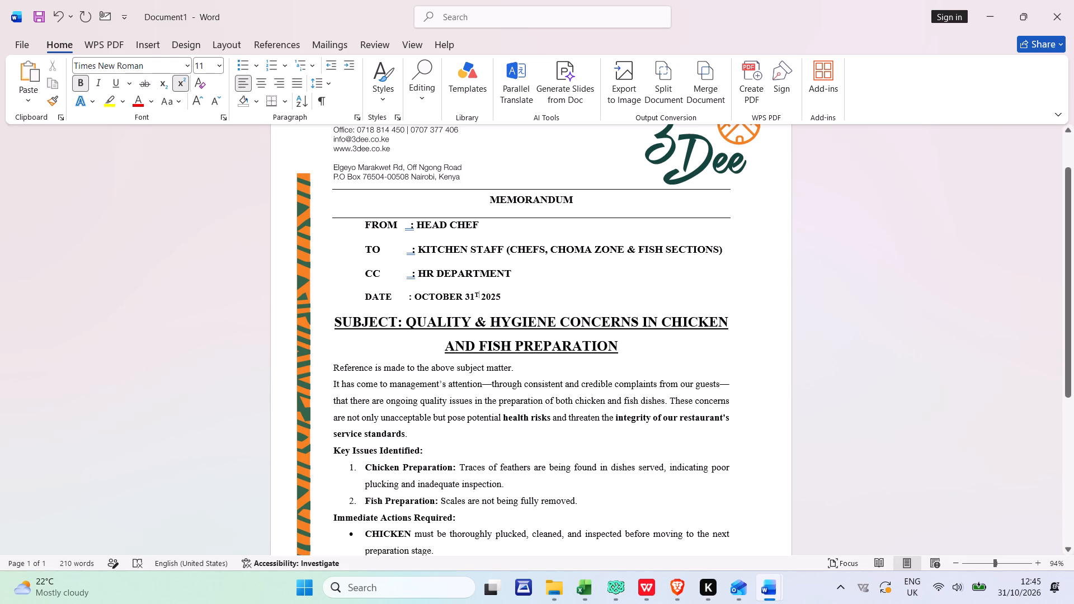
pyautogui.click(475, 295)
pyautogui.moveTo(477, 294); pyautogui.dragTo(477, 301)
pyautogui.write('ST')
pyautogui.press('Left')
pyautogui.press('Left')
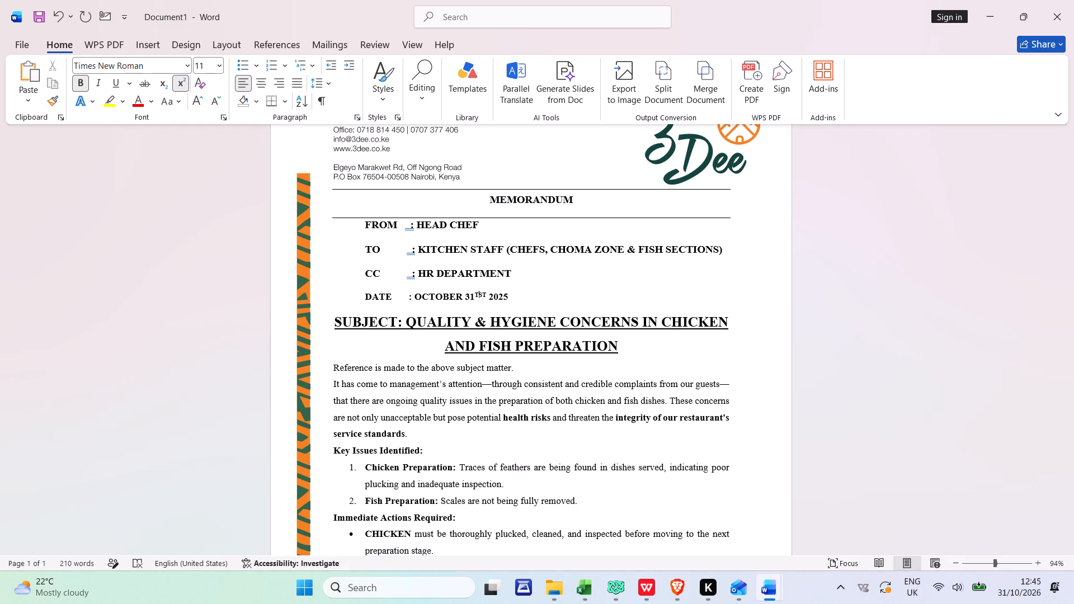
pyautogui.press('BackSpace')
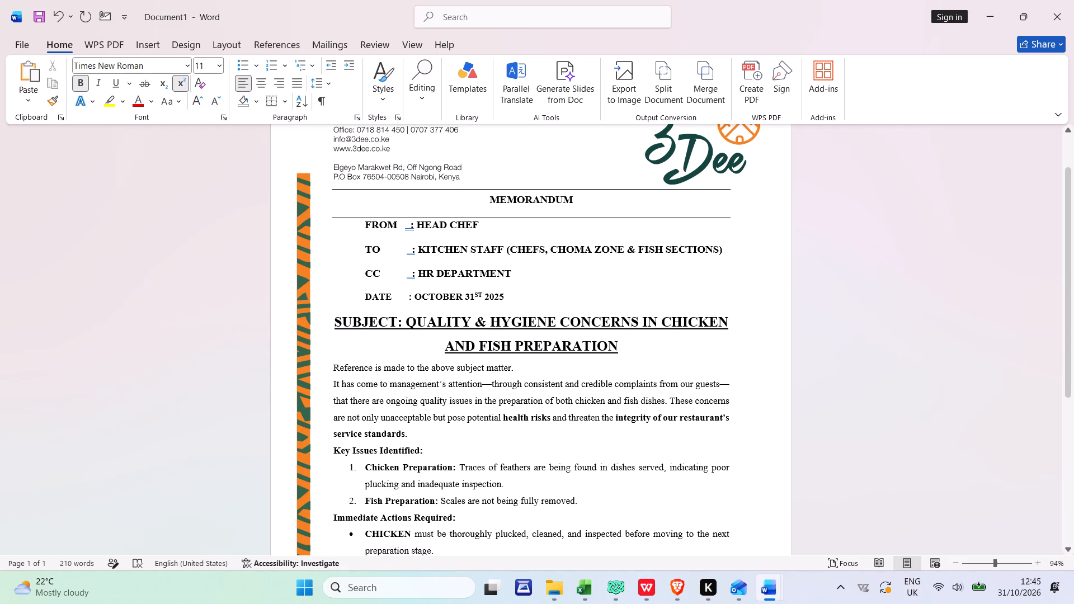
# Set the year in the memo's DATE line to 2026.
pyautogui.click(505, 296)
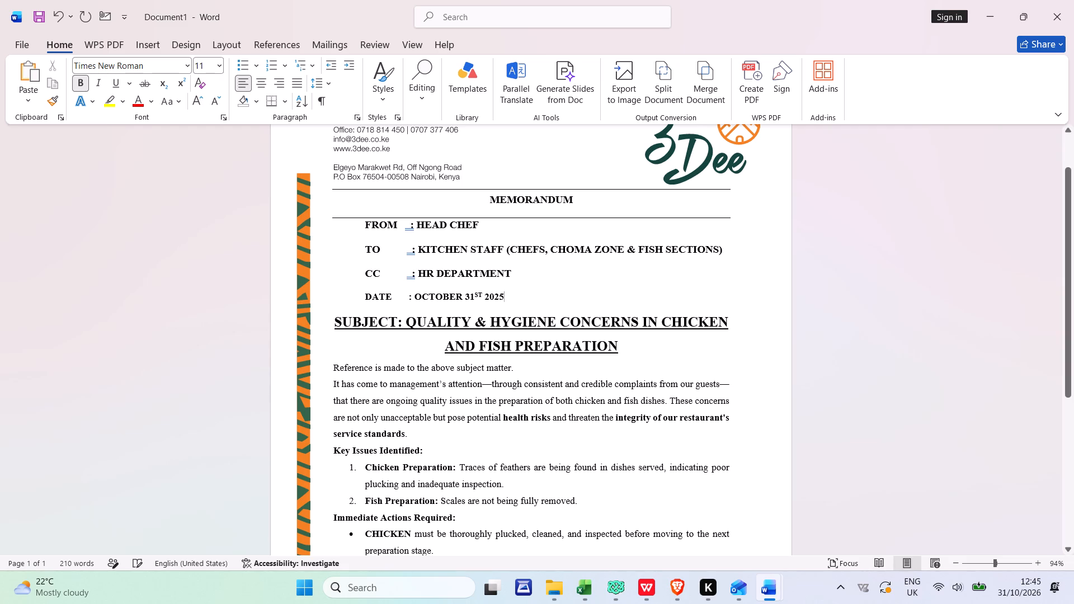
pyautogui.press('BackSpace')
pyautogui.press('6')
# Delete the bracketed text (CHEFS, CHOMA ZONE & FISH SECTIONS) from the TO line, leaving only KITCHEN STAFF.
pyautogui.moveTo(721, 251); pyautogui.dragTo(512, 251)
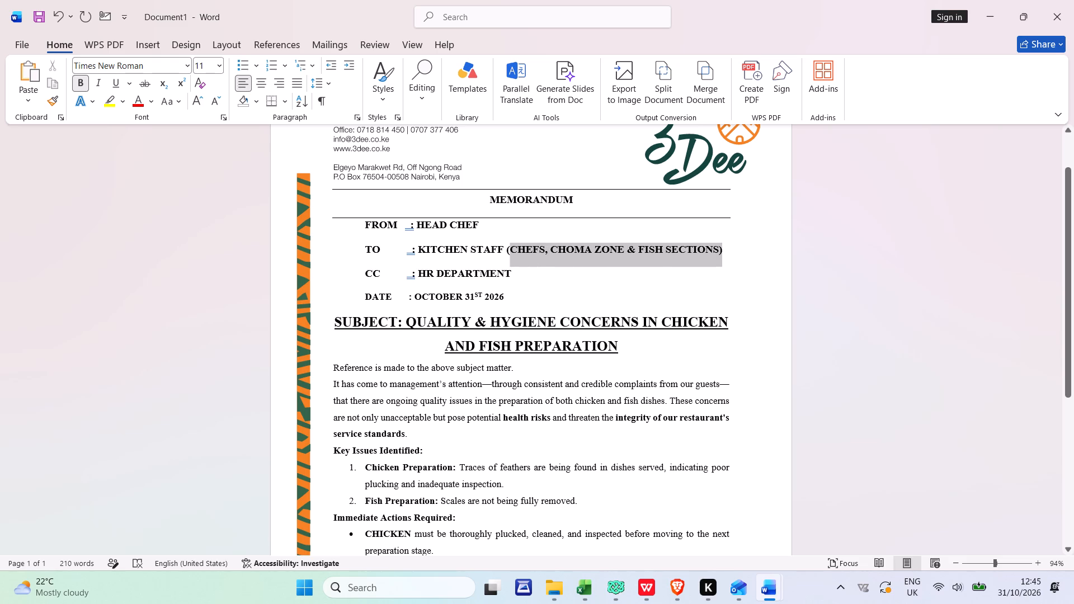
pyautogui.moveTo(512, 251); pyautogui.dragTo(507, 251)
pyautogui.press('BackSpace')
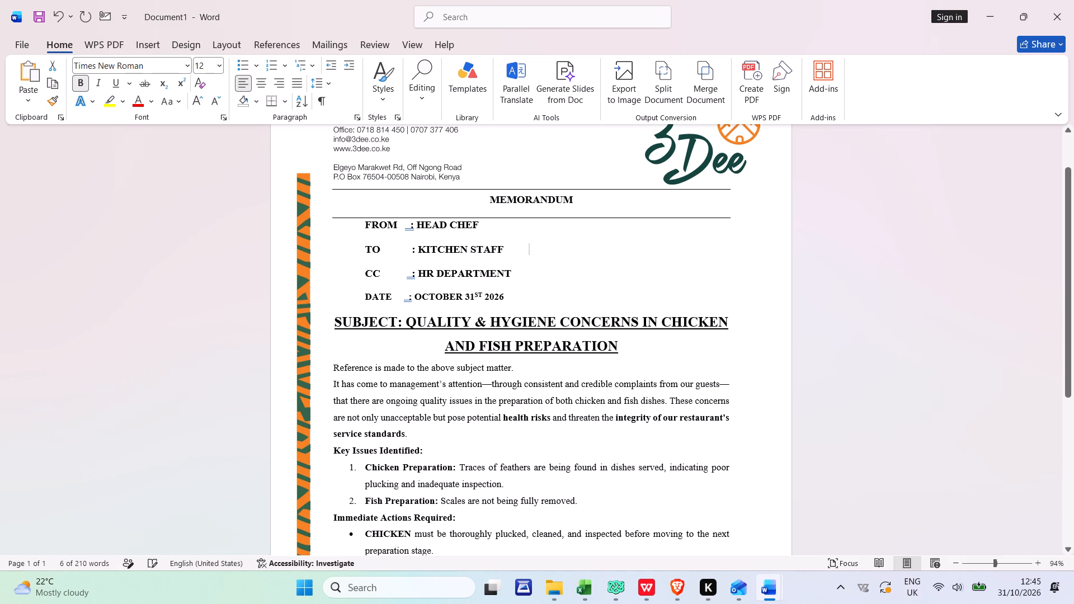
# Switch to File Explorer and search the computer for ITENERARY.
pyautogui.click(557, 586)
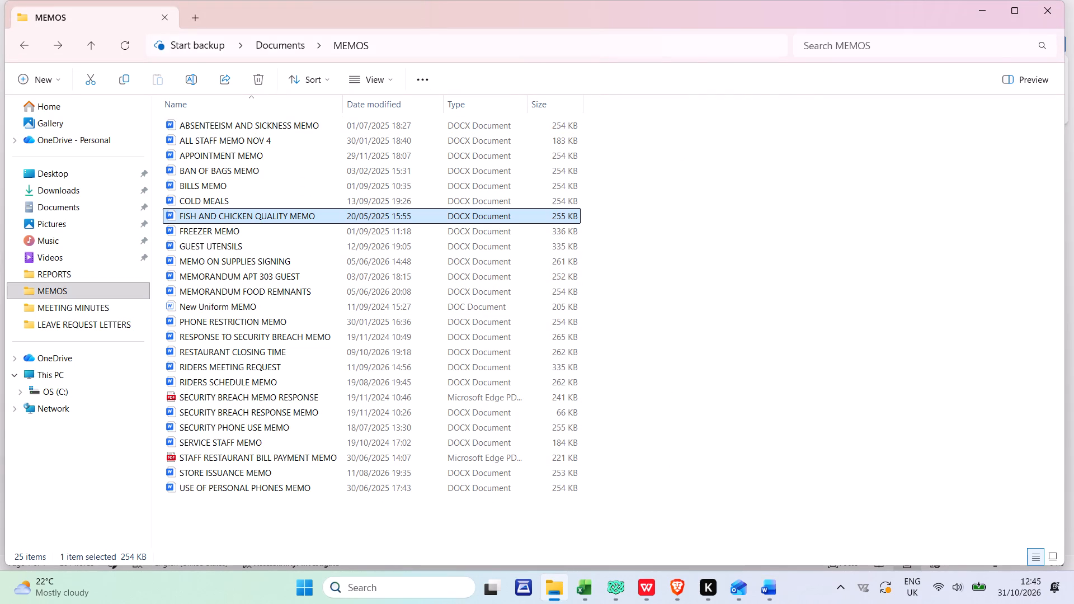
pyautogui.click(357, 574)
pyautogui.click(360, 586)
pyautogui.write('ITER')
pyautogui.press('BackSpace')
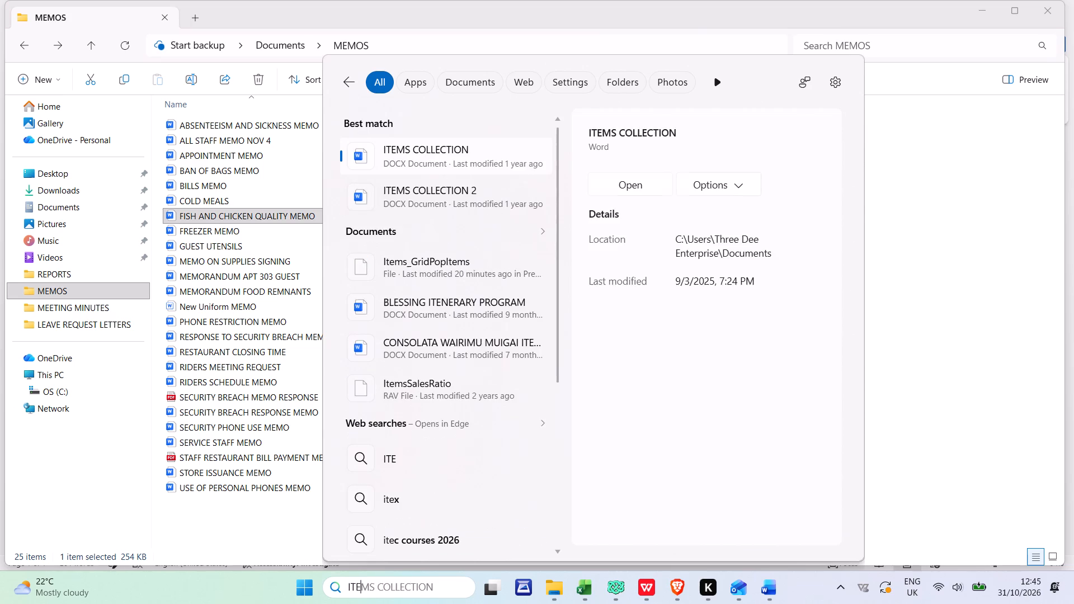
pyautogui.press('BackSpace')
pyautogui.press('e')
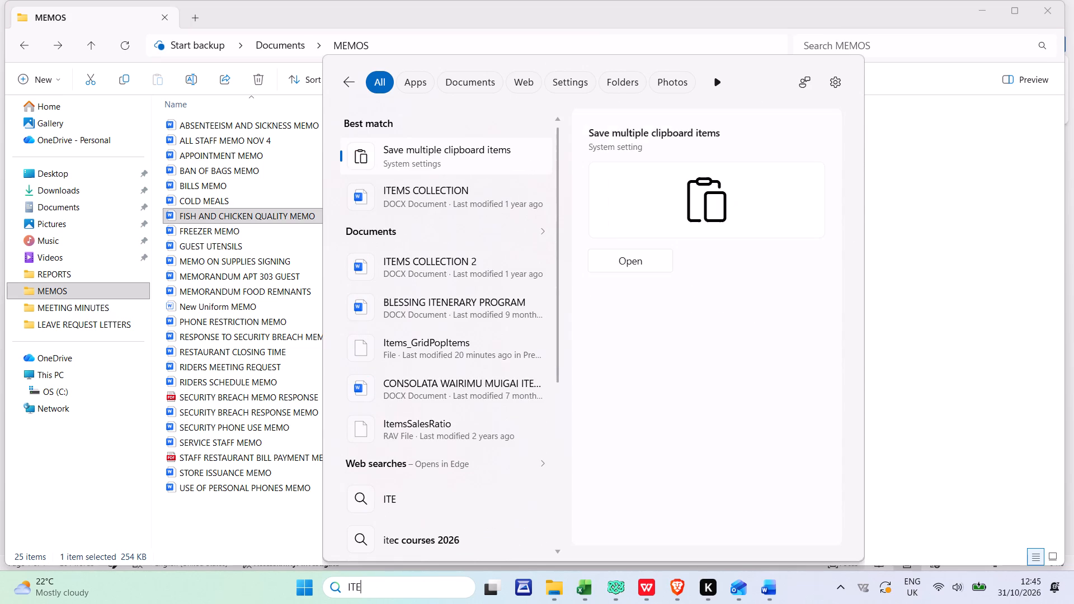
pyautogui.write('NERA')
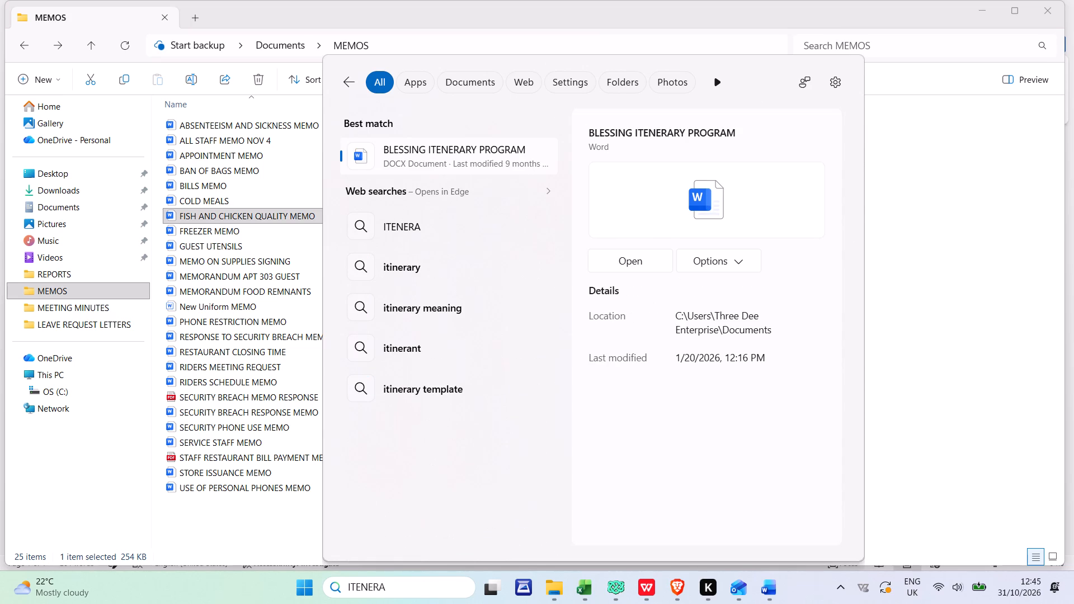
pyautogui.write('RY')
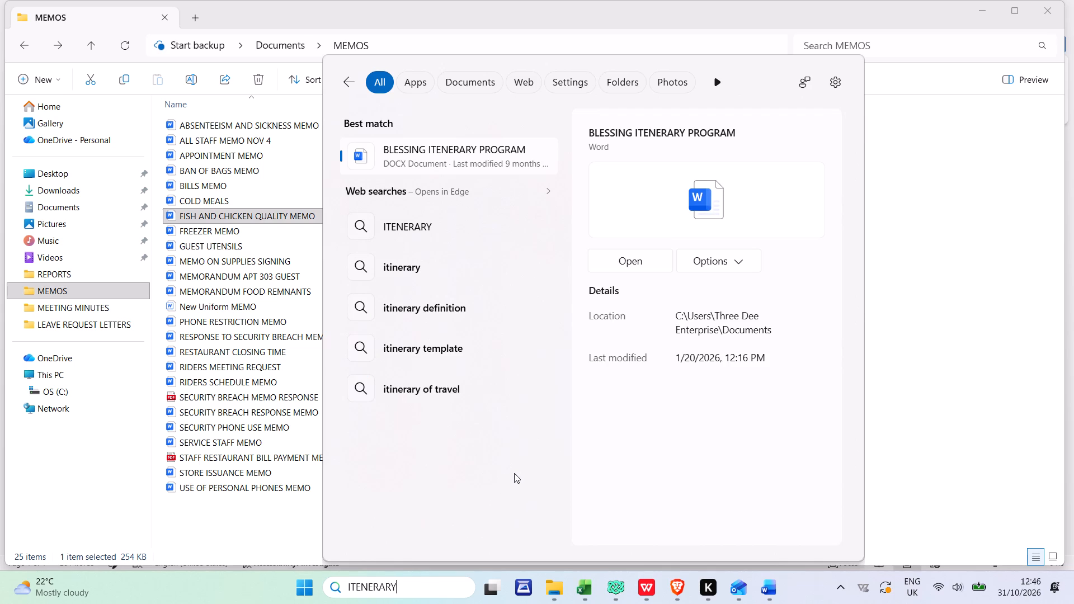
# Open the REPORTS folder and search it for ITEN.
pyautogui.doubleClick(73, 276)
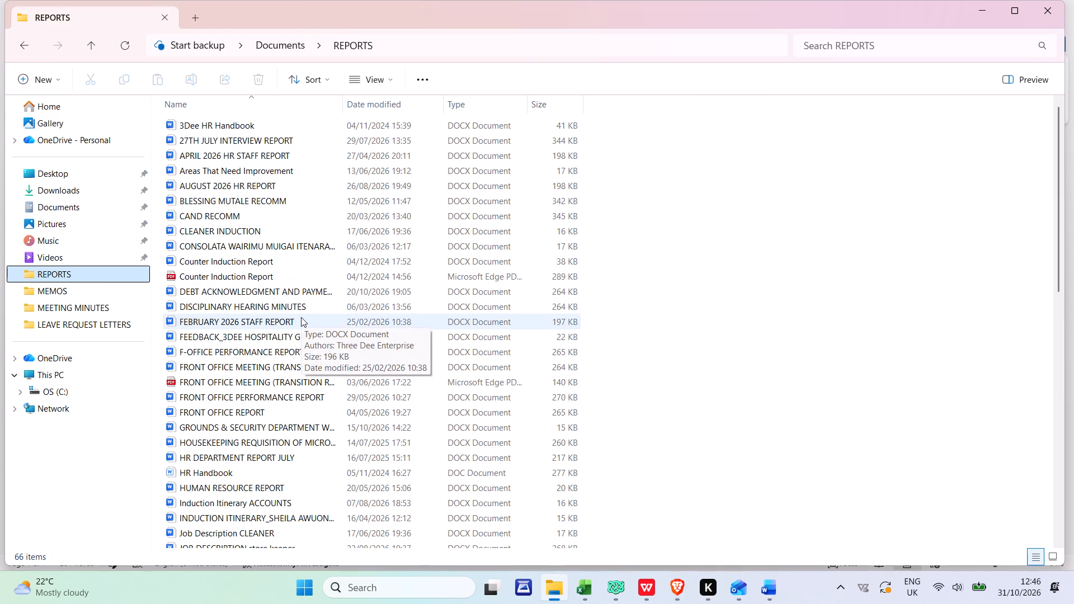
pyautogui.click(899, 52)
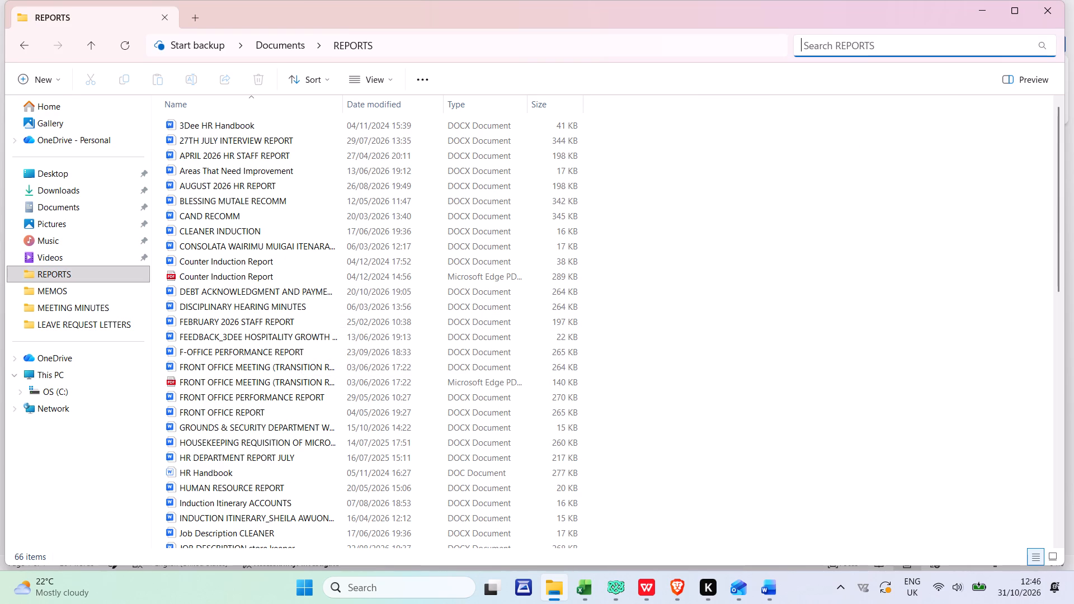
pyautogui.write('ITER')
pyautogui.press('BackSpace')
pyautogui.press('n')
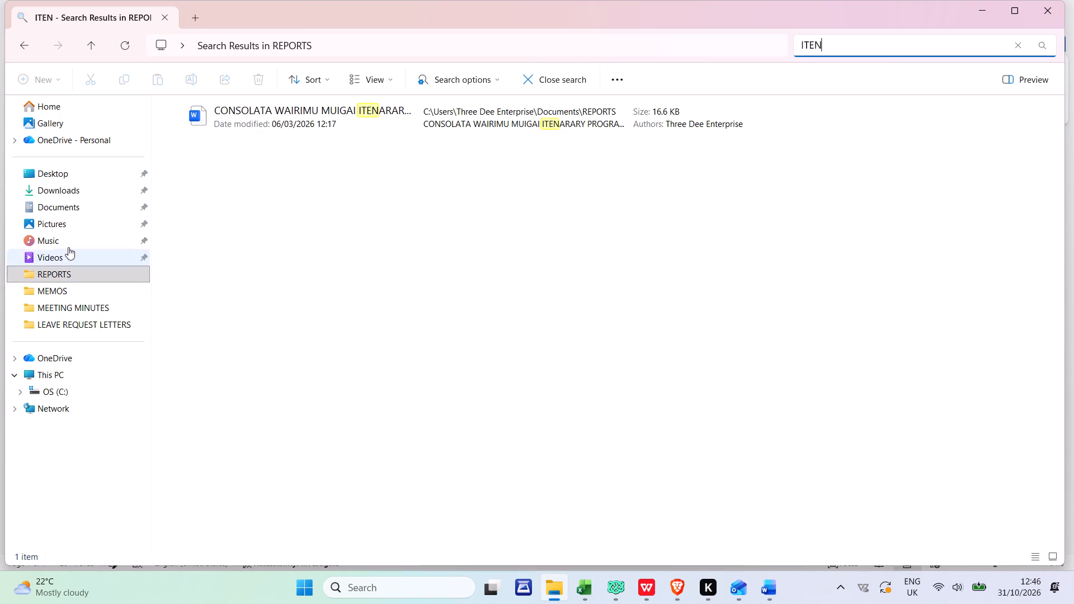
pyautogui.scroll(5, 69, 232)
pyautogui.scroll(-2, 72, 275)
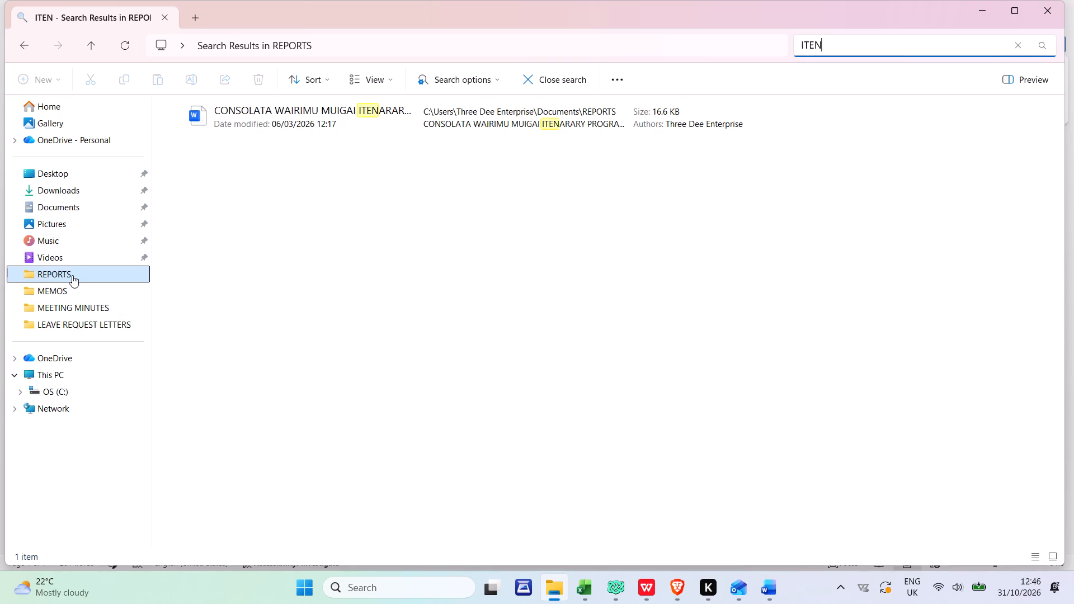
pyautogui.scroll(-1, 72, 275)
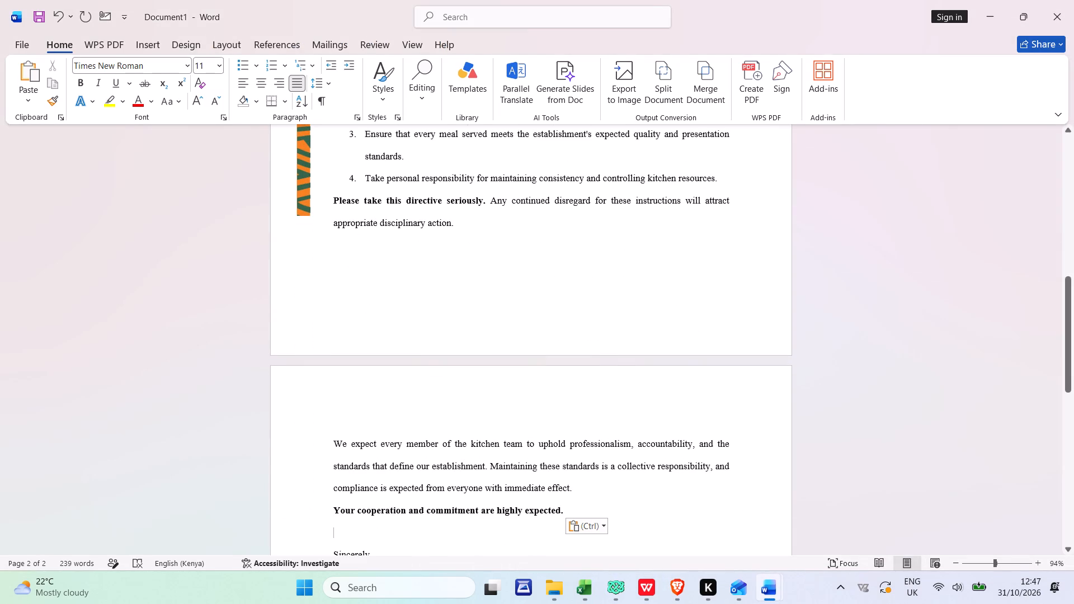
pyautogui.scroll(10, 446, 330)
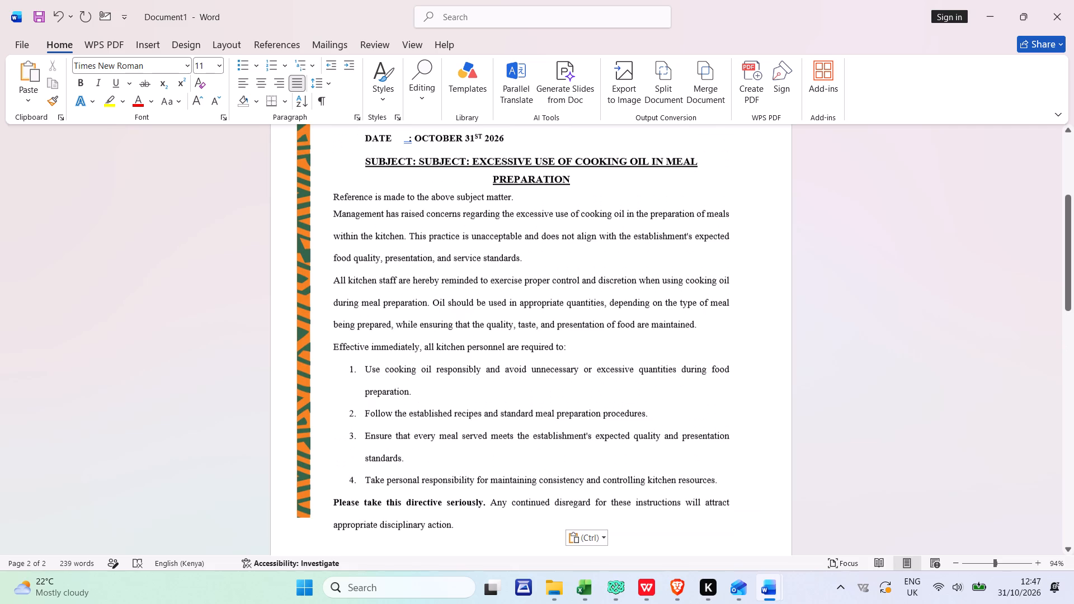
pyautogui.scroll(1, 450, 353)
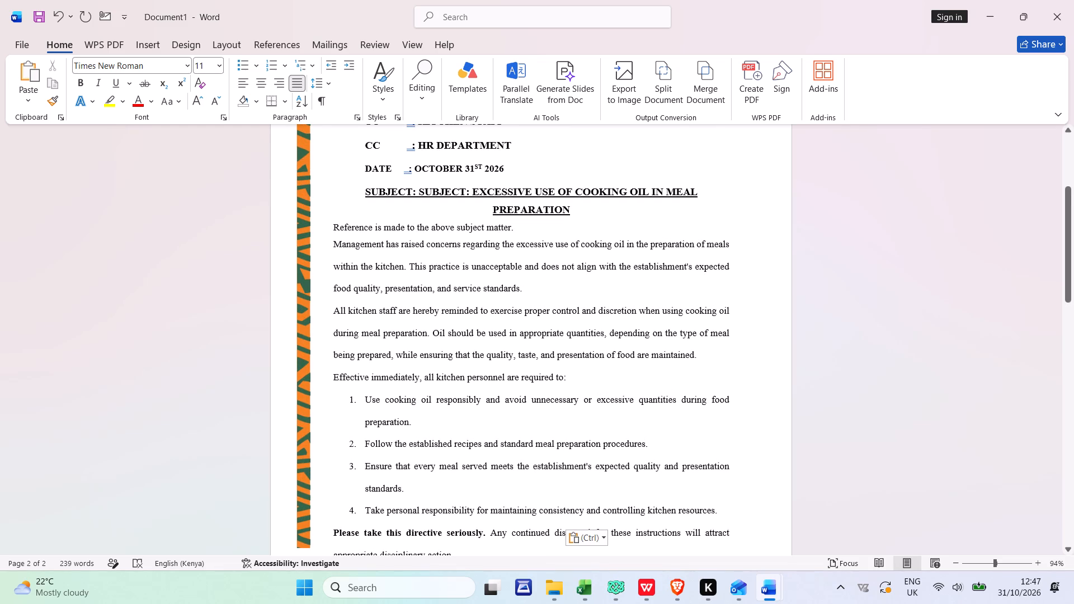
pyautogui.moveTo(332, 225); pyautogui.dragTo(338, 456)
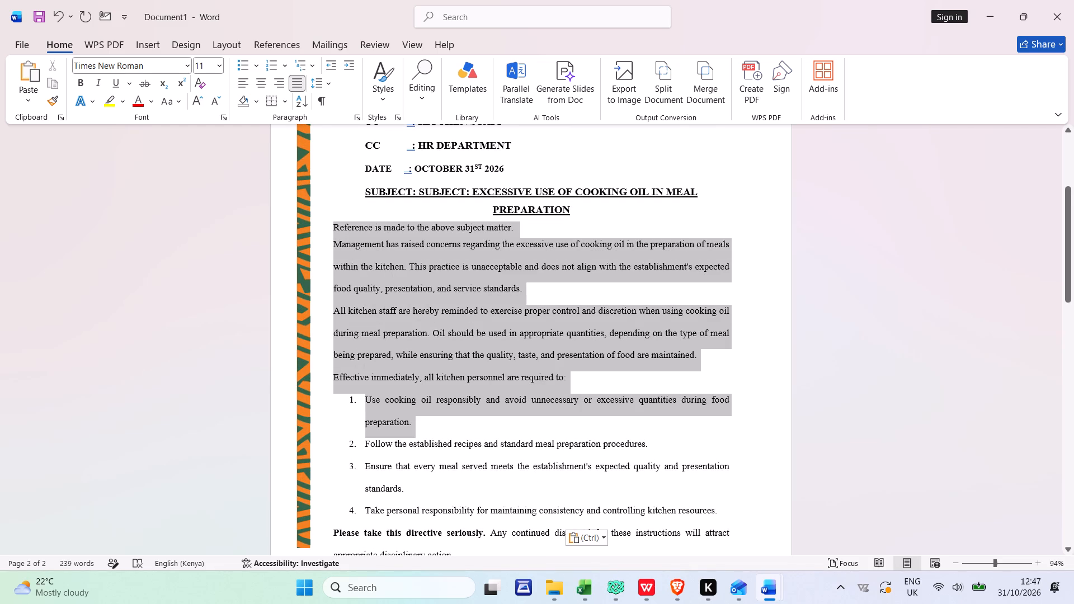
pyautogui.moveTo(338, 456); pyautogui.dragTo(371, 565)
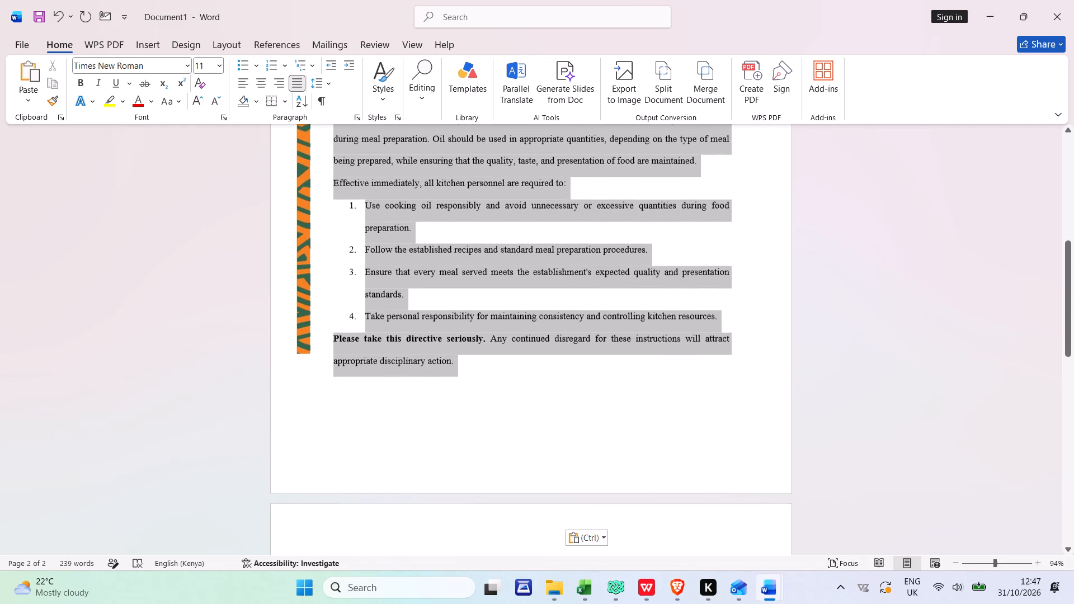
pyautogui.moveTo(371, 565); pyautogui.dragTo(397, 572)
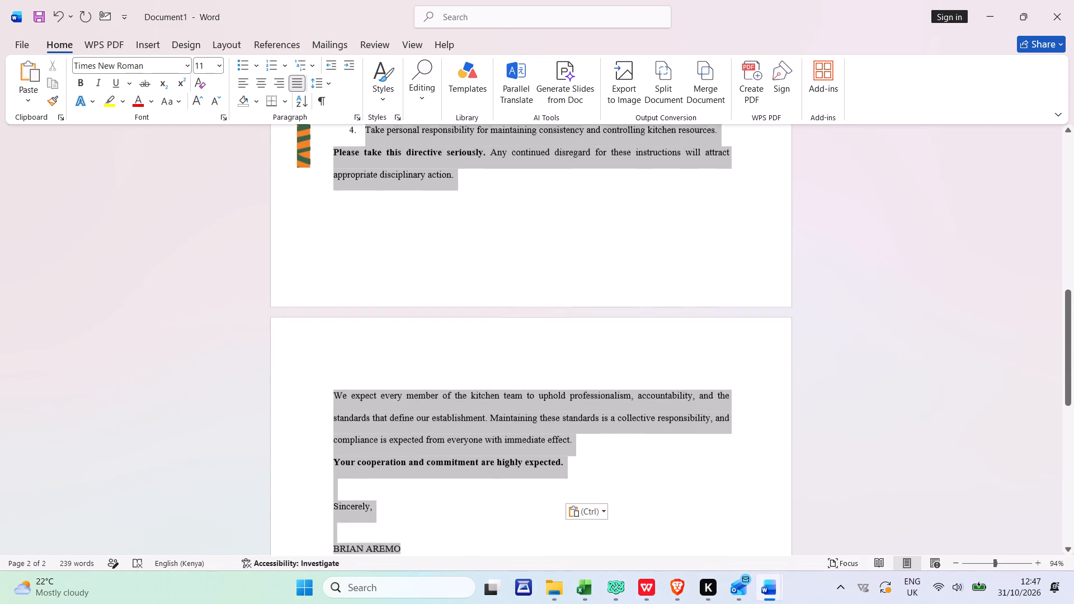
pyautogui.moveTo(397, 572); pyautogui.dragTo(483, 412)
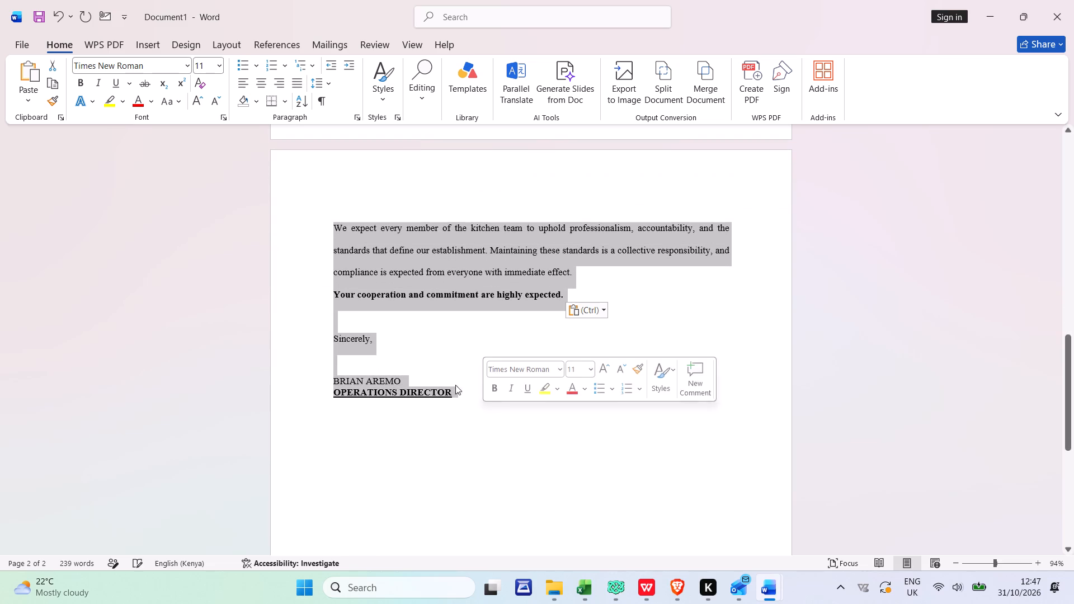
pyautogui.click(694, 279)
# Format everything from the reference sentence through OPERATIONS DIRECTOR as justified, with 0 cm left indent and 1.5-line spacing.
pyautogui.scroll(6, 605, 267)
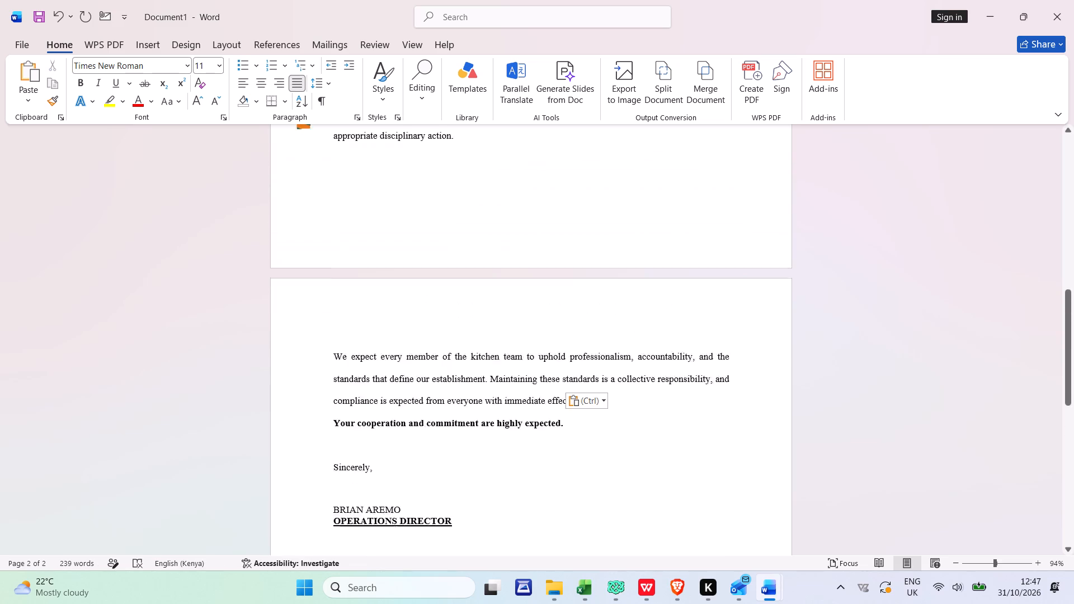
pyautogui.scroll(1, 604, 266)
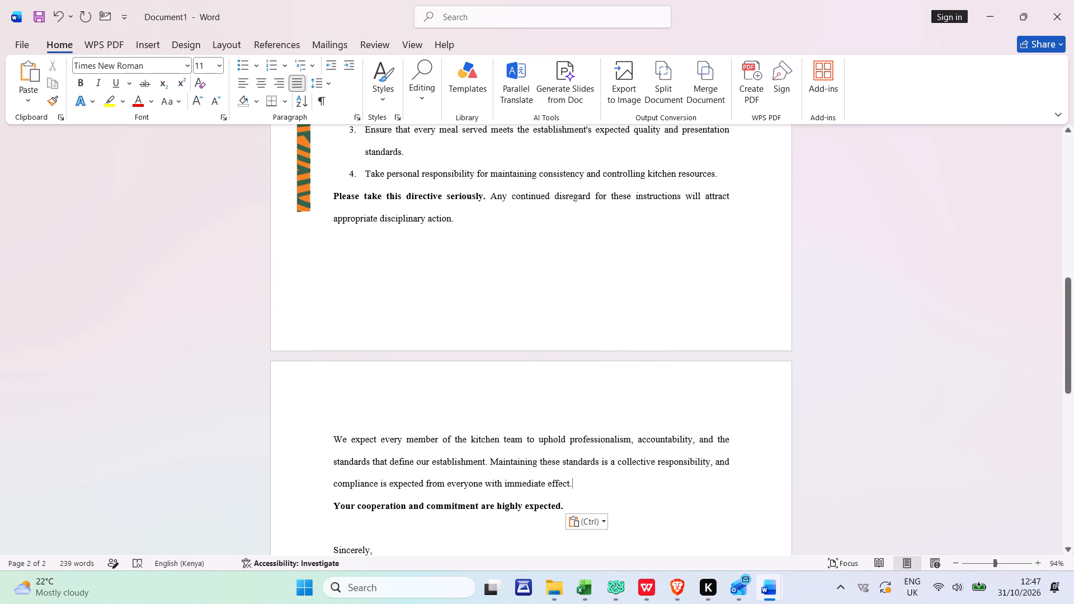
pyautogui.scroll(7, 593, 266)
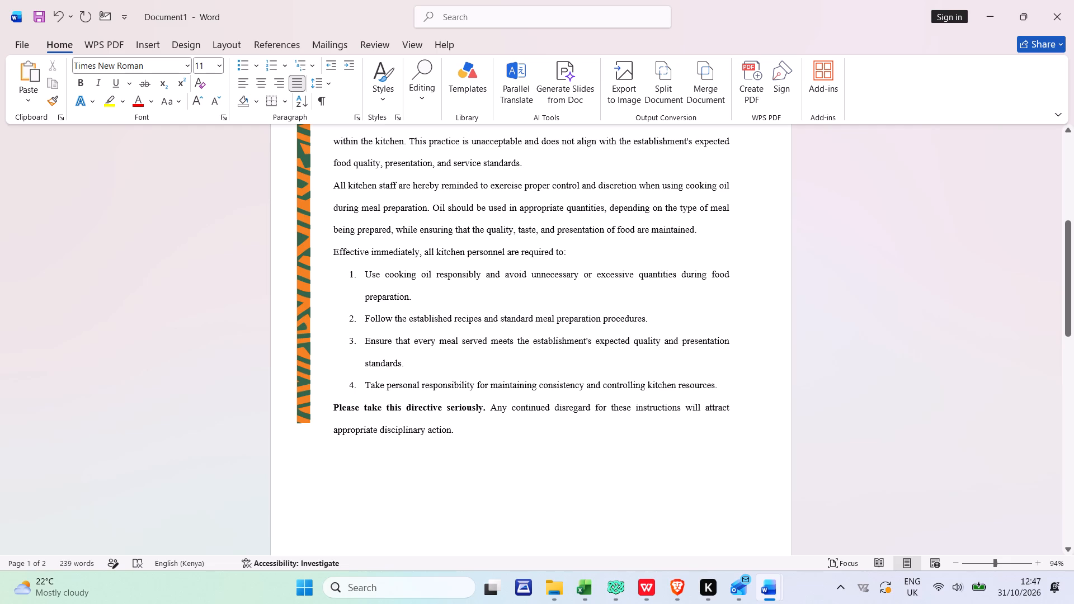
pyautogui.scroll(2, 413, 211)
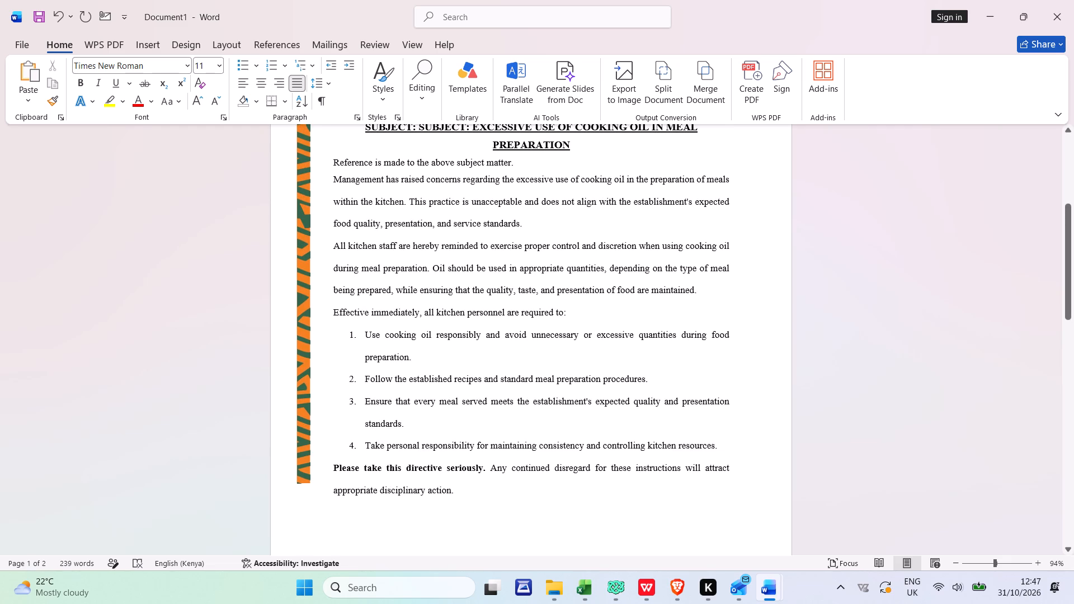
pyautogui.moveTo(329, 162); pyautogui.dragTo(427, 495)
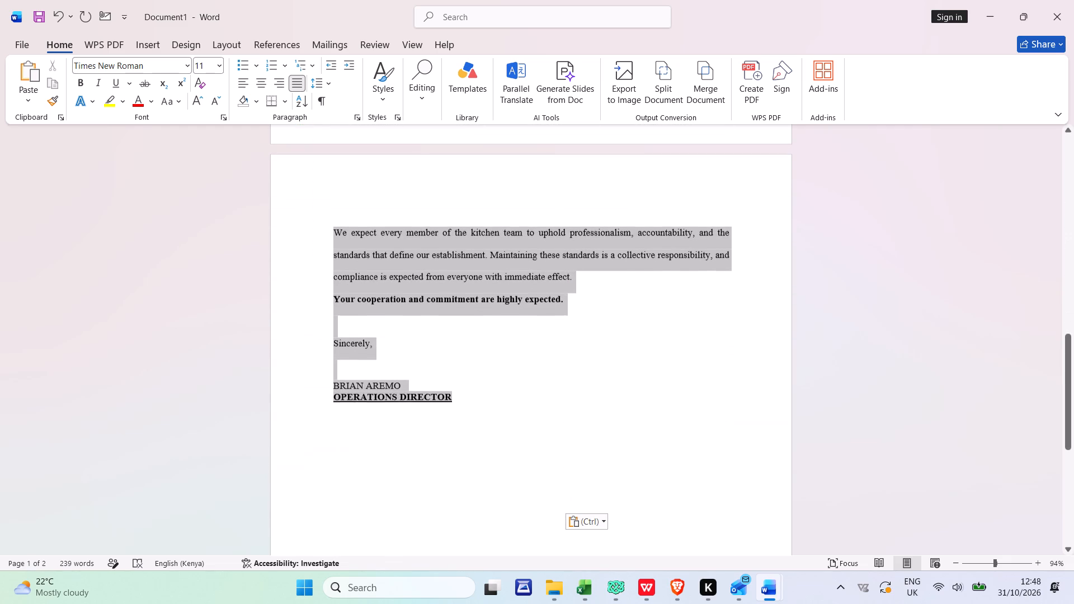
pyautogui.moveTo(427, 495); pyautogui.dragTo(478, 397)
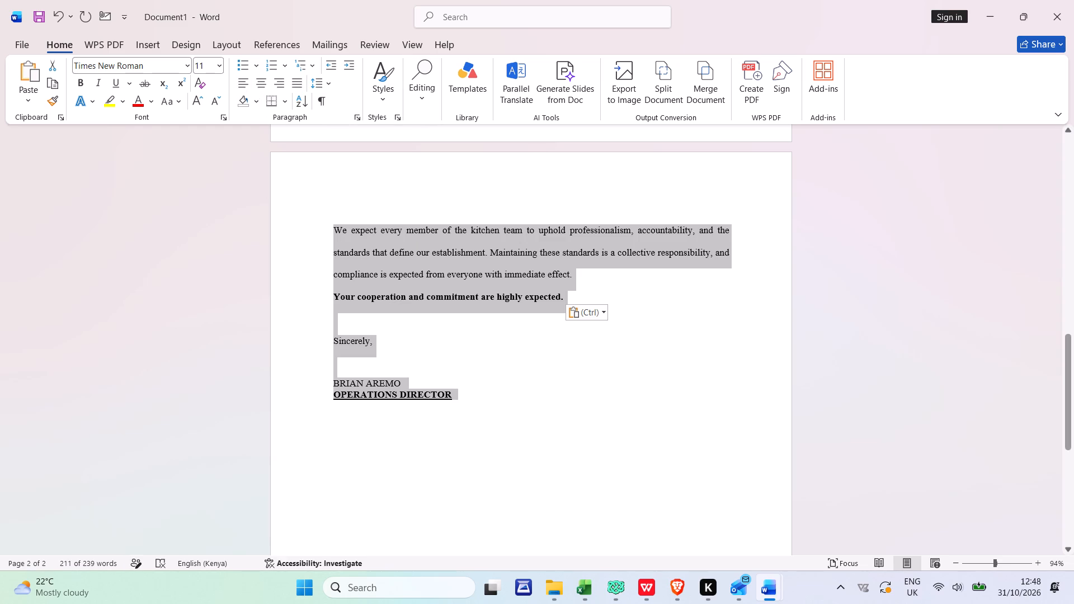
pyautogui.click(358, 119)
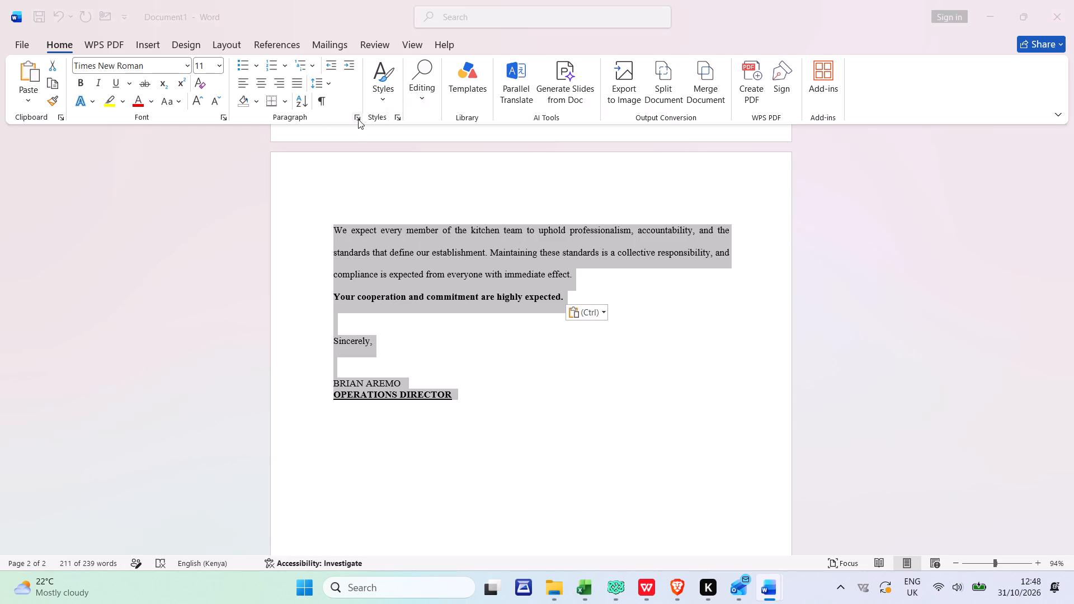
pyautogui.click(530, 148)
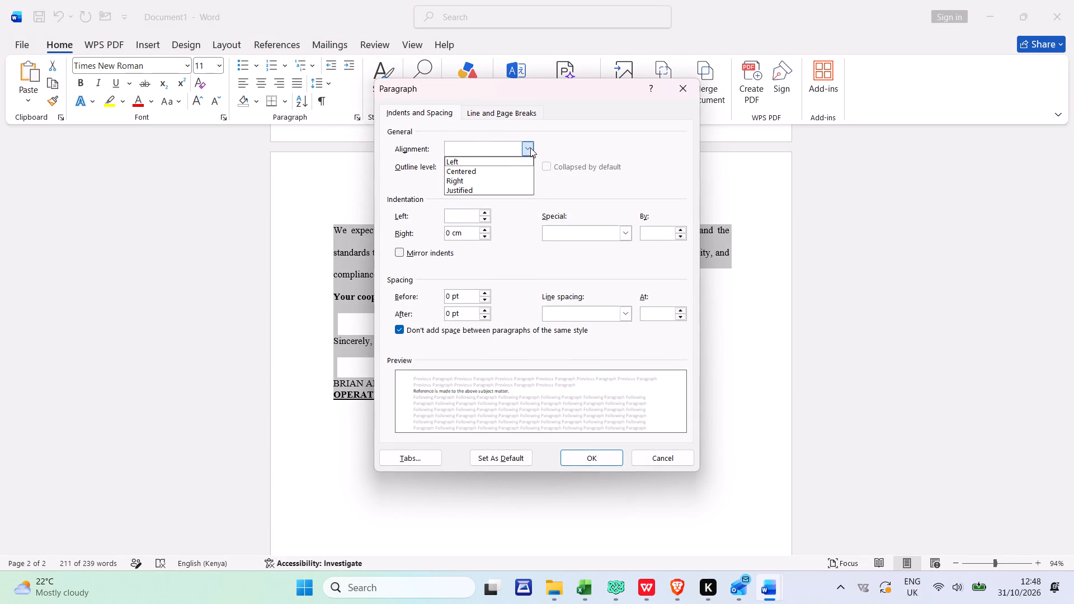
pyautogui.click(485, 190)
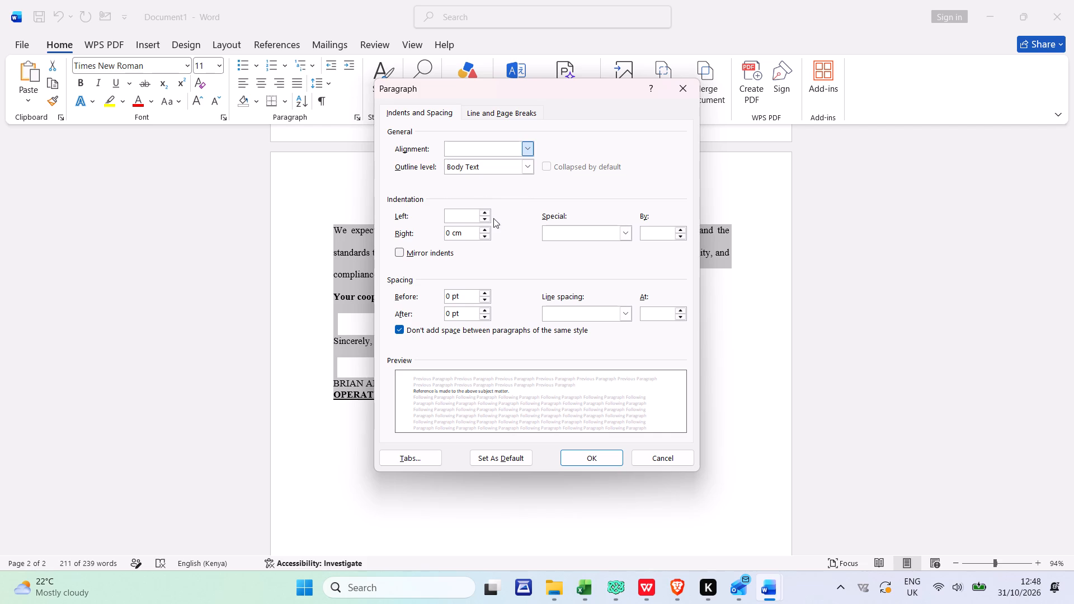
pyautogui.click(486, 221)
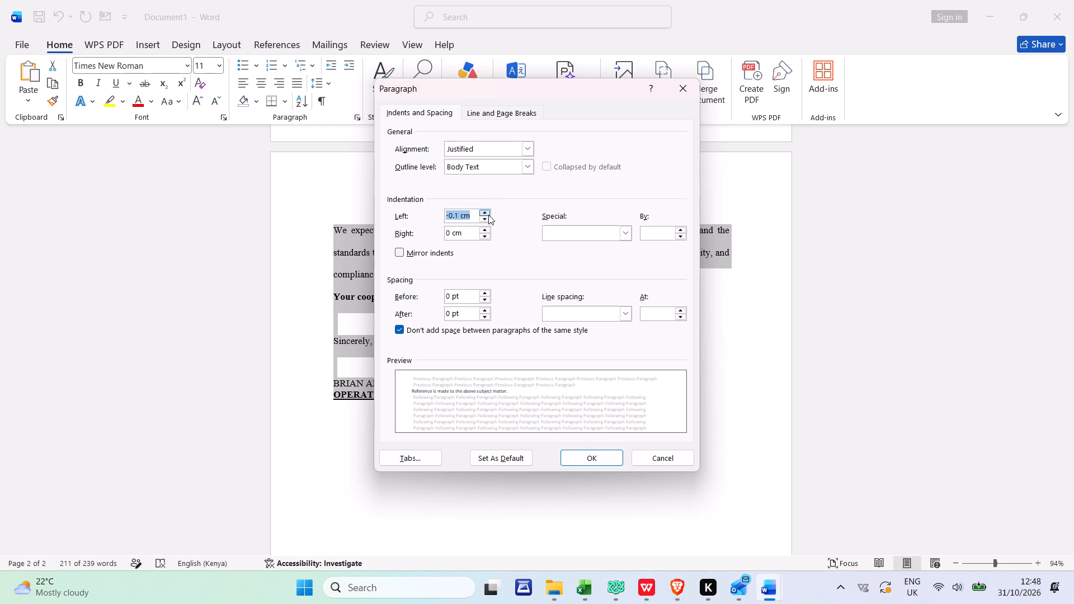
pyautogui.click(488, 214)
pyautogui.click(602, 236)
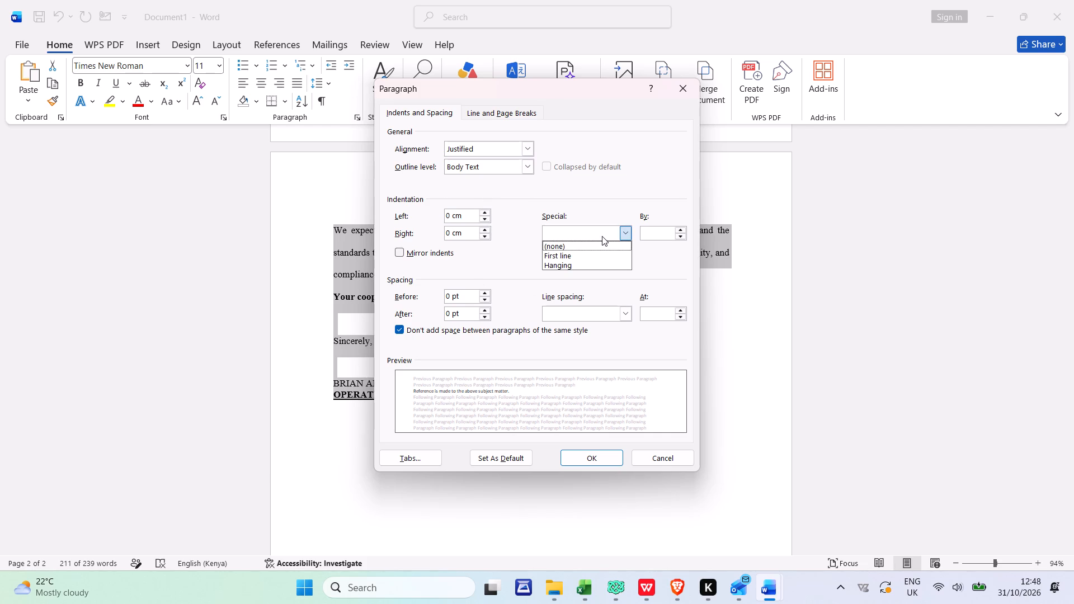
pyautogui.click(619, 312)
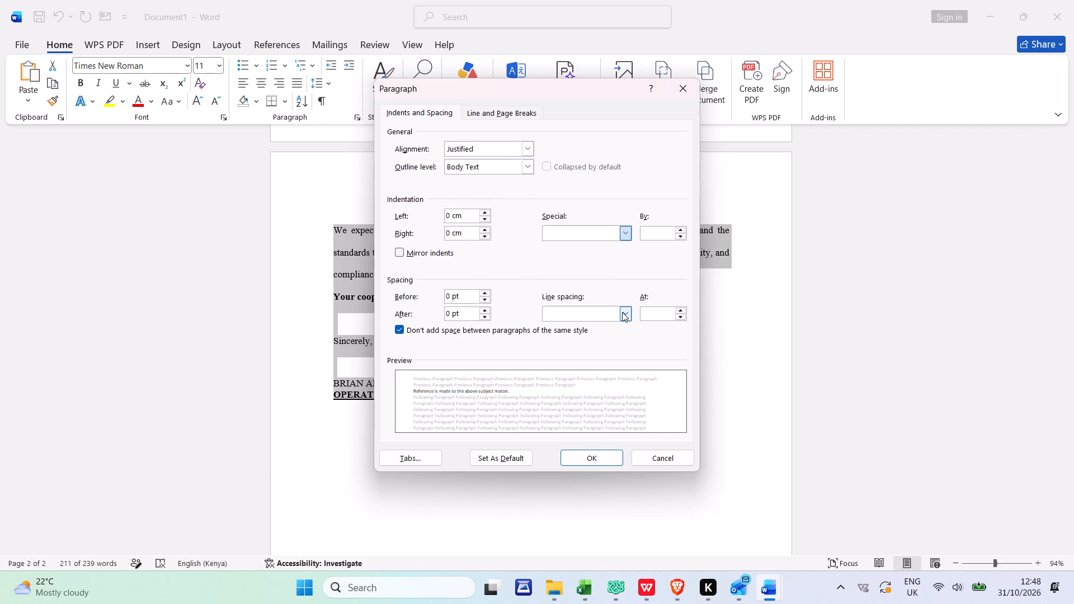
pyautogui.click(626, 313)
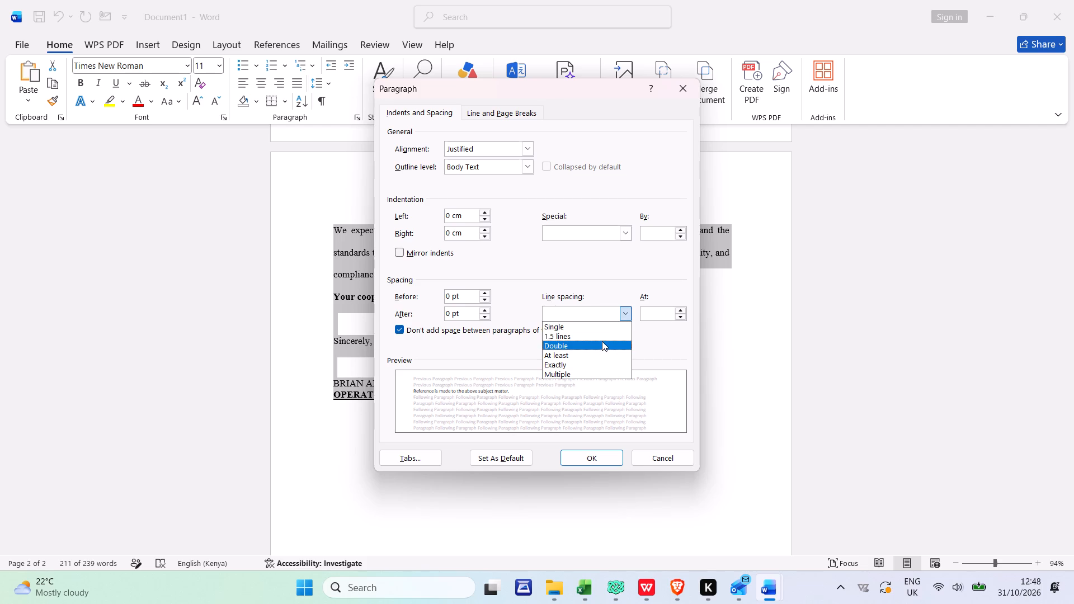
pyautogui.click(602, 337)
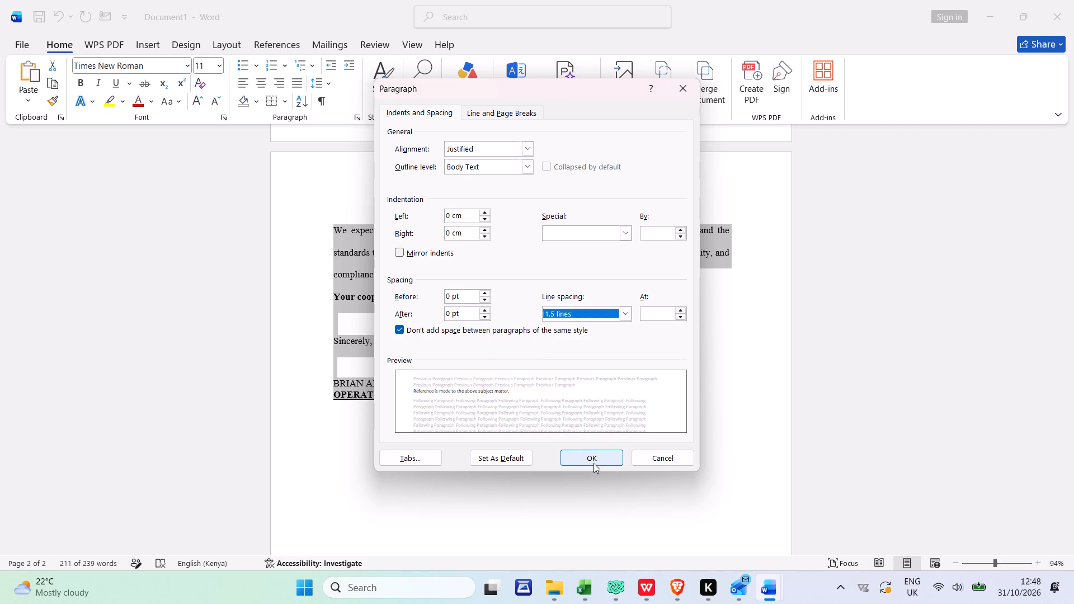
pyautogui.click(593, 459)
# Replace the line break between the signatory's name and OPERATIONS DIRECTOR with a new paragraph break.
pyautogui.scroll(1, 536, 375)
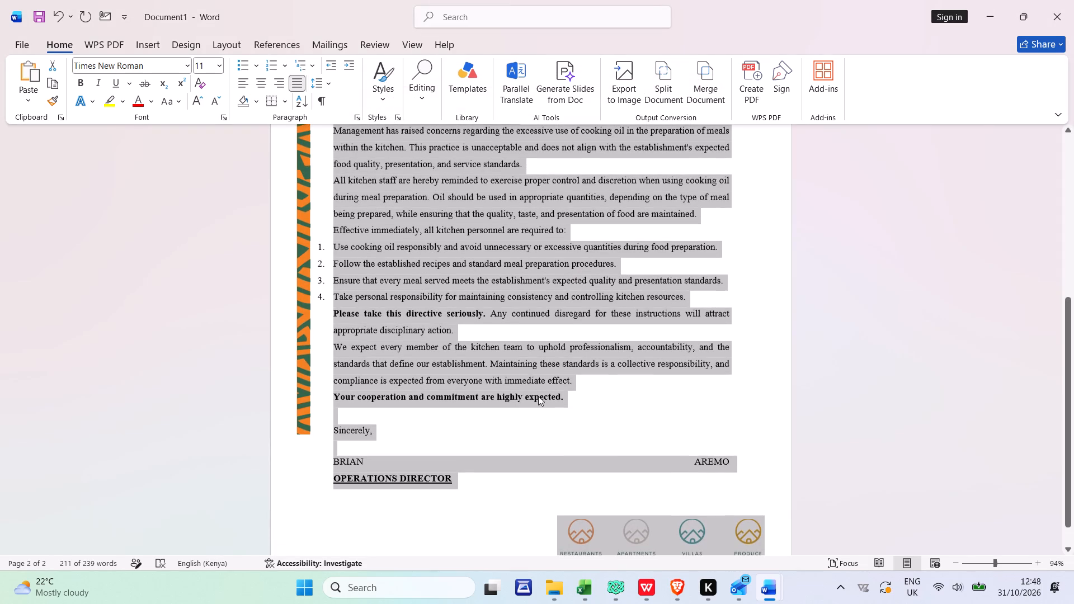
pyautogui.click(483, 460)
pyautogui.click(333, 480)
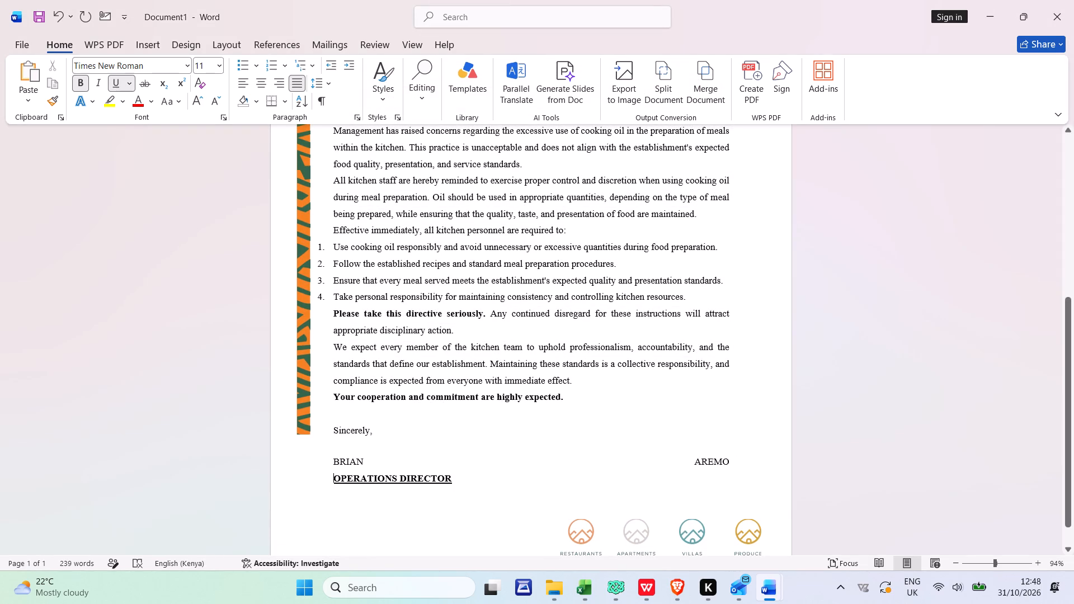
pyautogui.press('BackSpace')
pyautogui.press('Return')
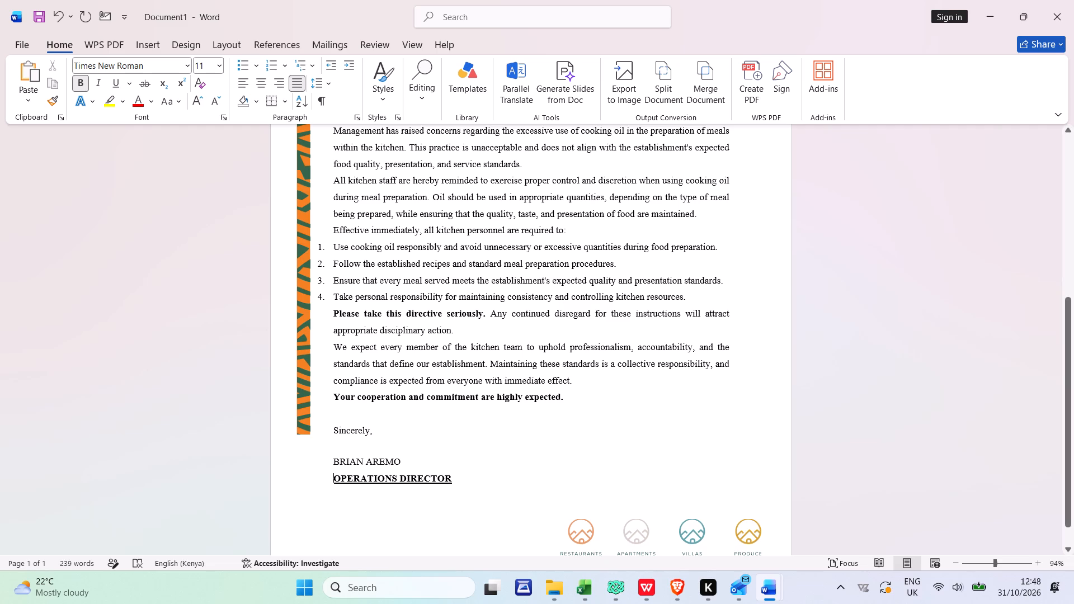
# Replace the signatory's name above OPERATIONS DIRECTOR with the new signatory's name in capitals.
pyautogui.moveTo(404, 464); pyautogui.dragTo(324, 466)
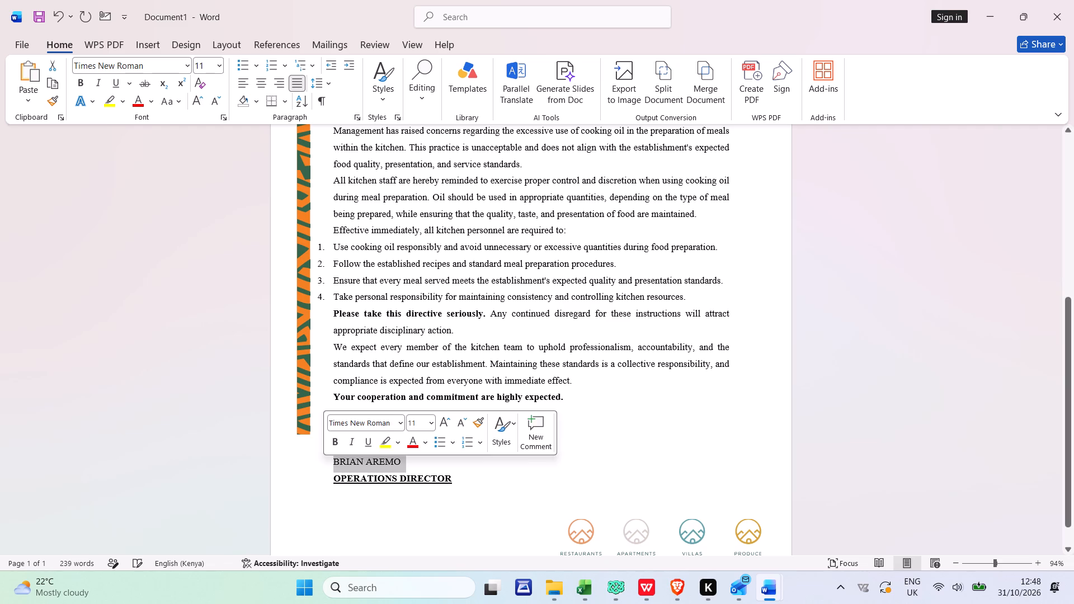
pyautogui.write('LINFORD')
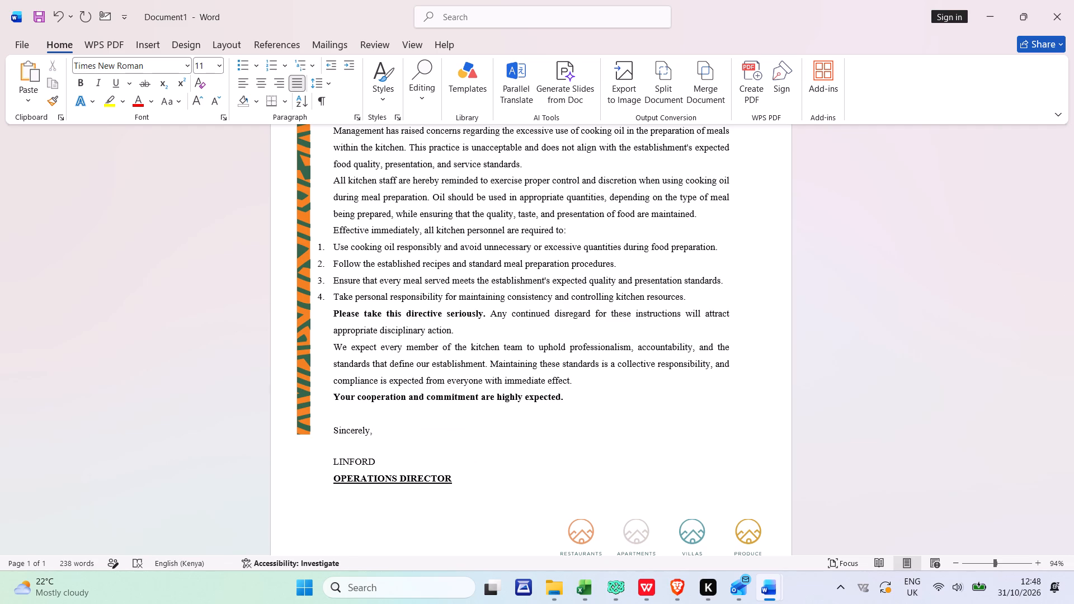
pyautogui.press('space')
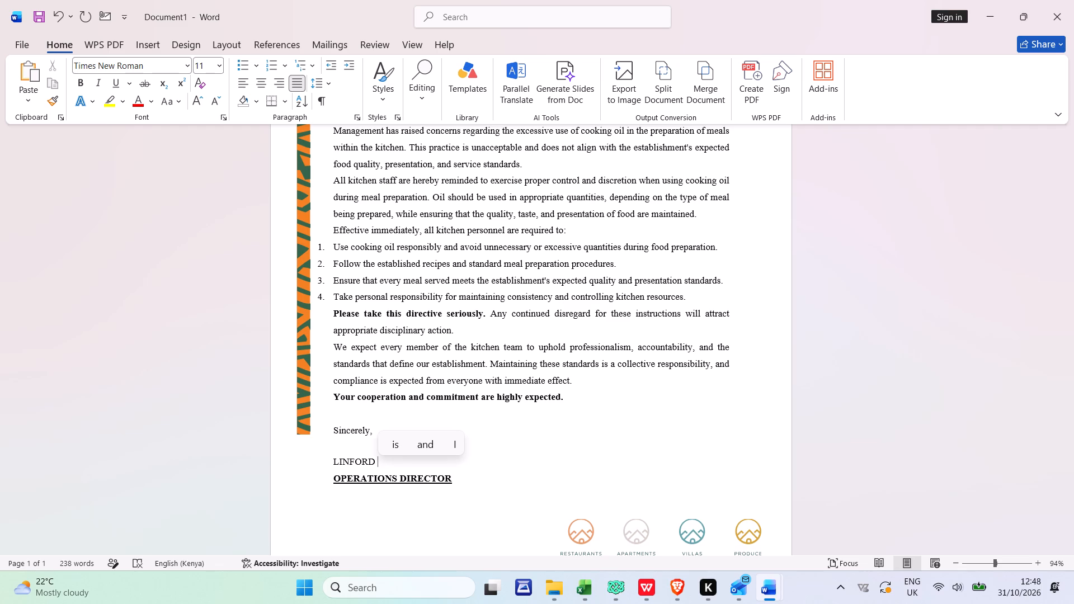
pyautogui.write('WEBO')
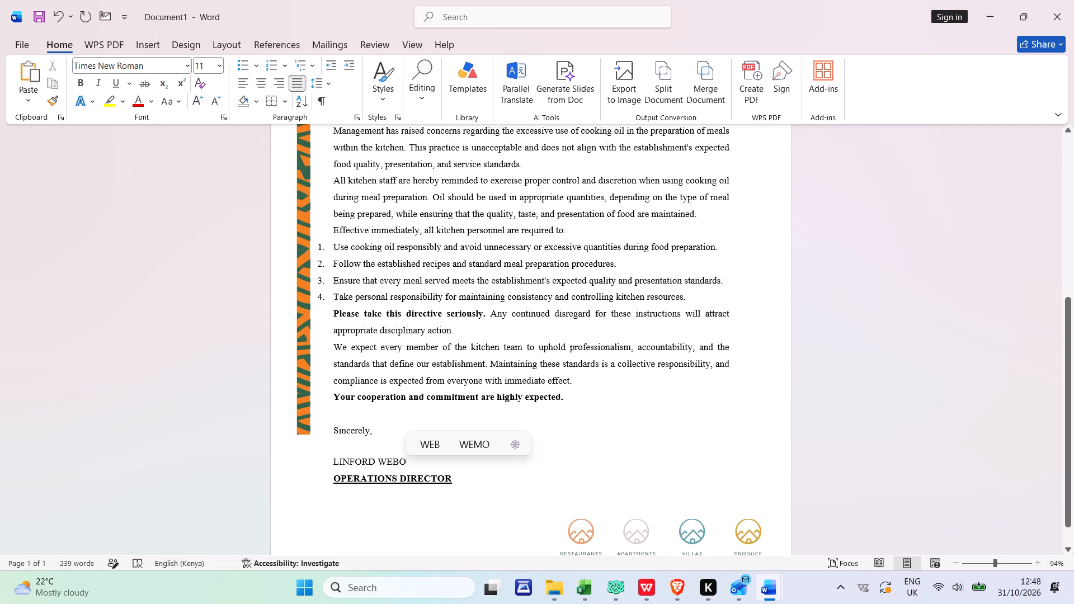
# Remove the number from the first kitchen requirement, "Use cooking oil responsibly…", and renumber it as item 1 of an indented numbered list.
pyautogui.scroll(4, 501, 253)
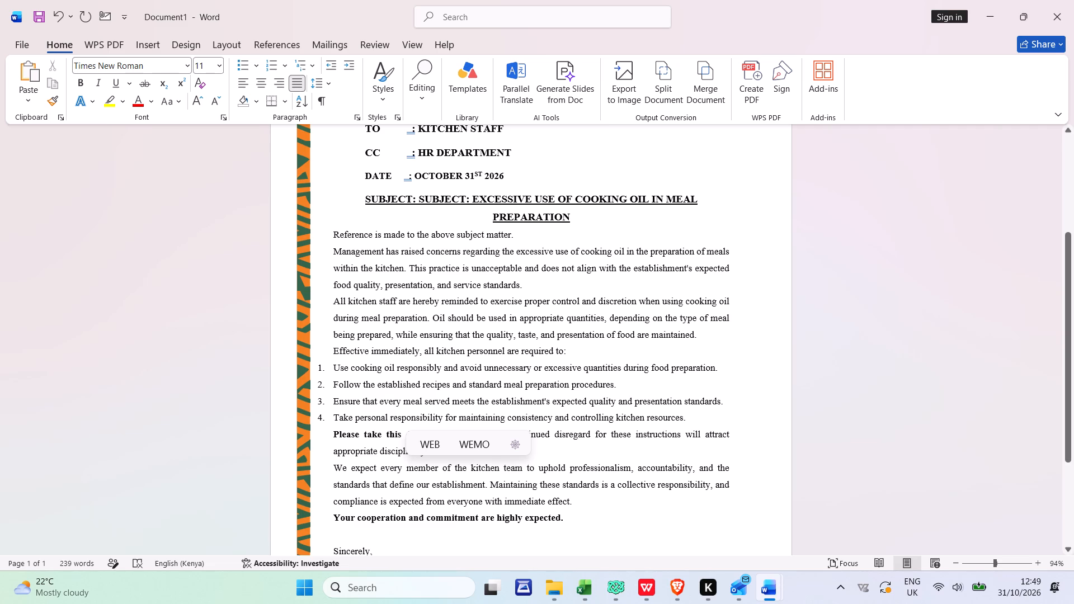
pyautogui.click(332, 367)
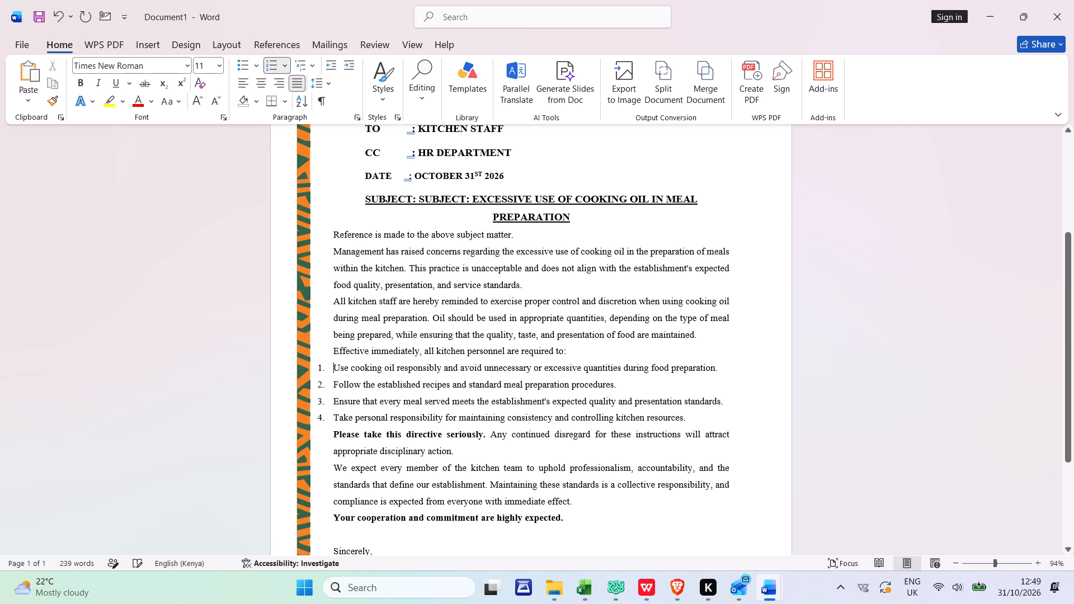
pyautogui.press('BackSpace')
pyautogui.press('BackSpace')
pyautogui.press('Return')
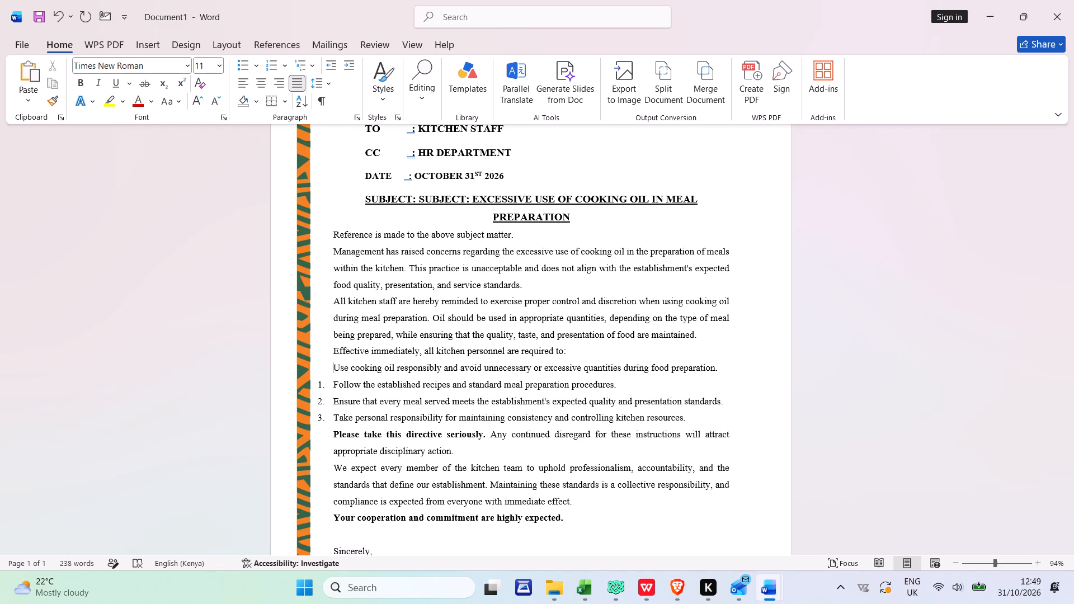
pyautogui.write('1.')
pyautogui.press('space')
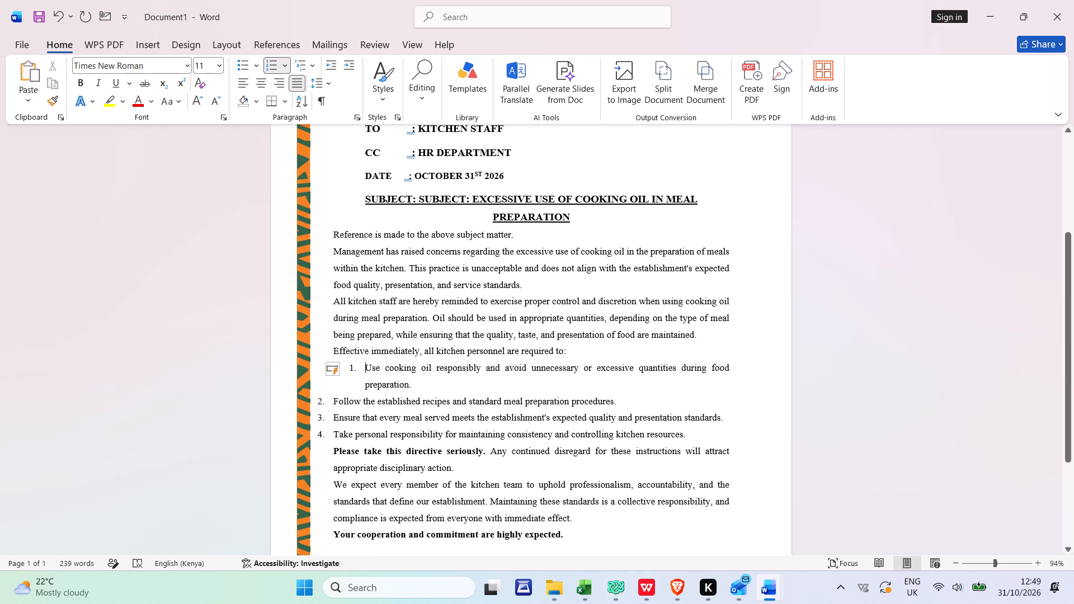
# Re-break the remaining three requirements so they continue the indented numbered list as items 2 to 4.
pyautogui.moveTo(331, 400); pyautogui.dragTo(332, 405)
pyautogui.press('BackSpace')
pyautogui.press('BackSpace')
pyautogui.press('Return')
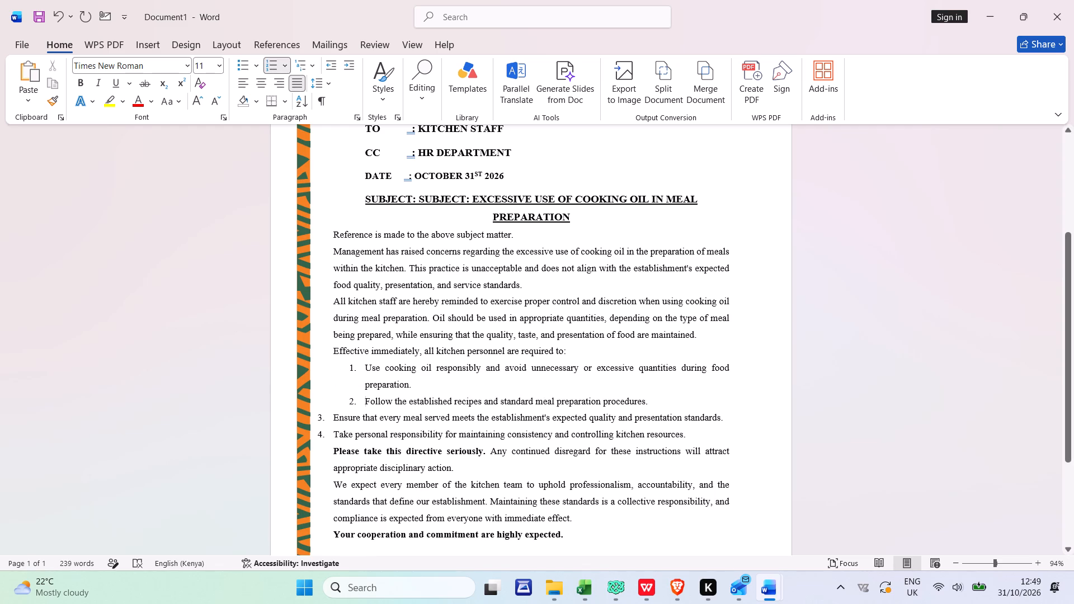
pyautogui.click(333, 416)
pyautogui.press('BackSpace')
pyautogui.press('BackSpace')
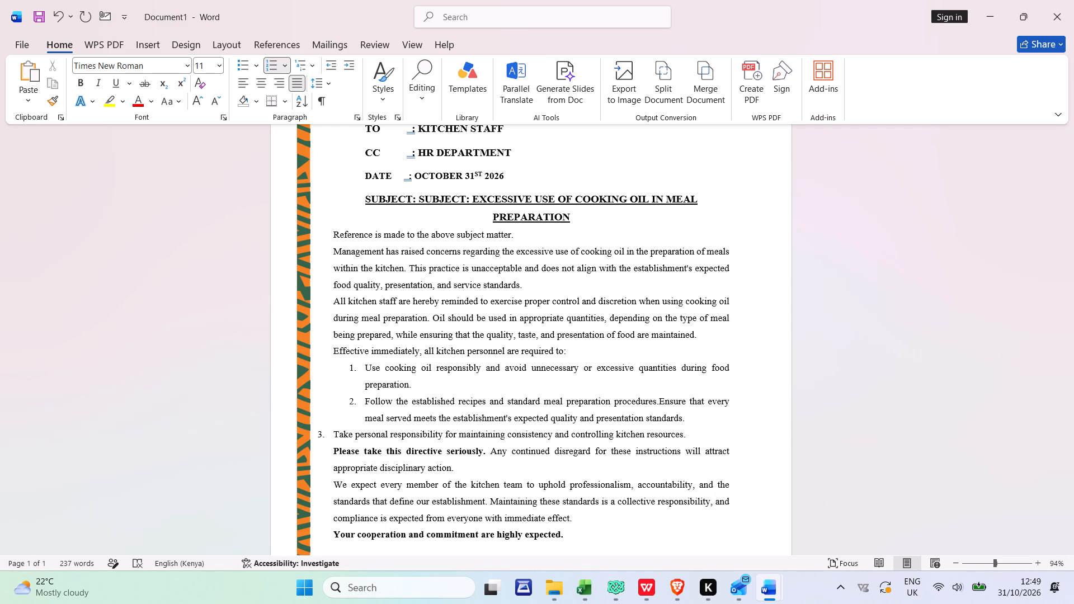
pyautogui.press('Return')
pyautogui.click(334, 453)
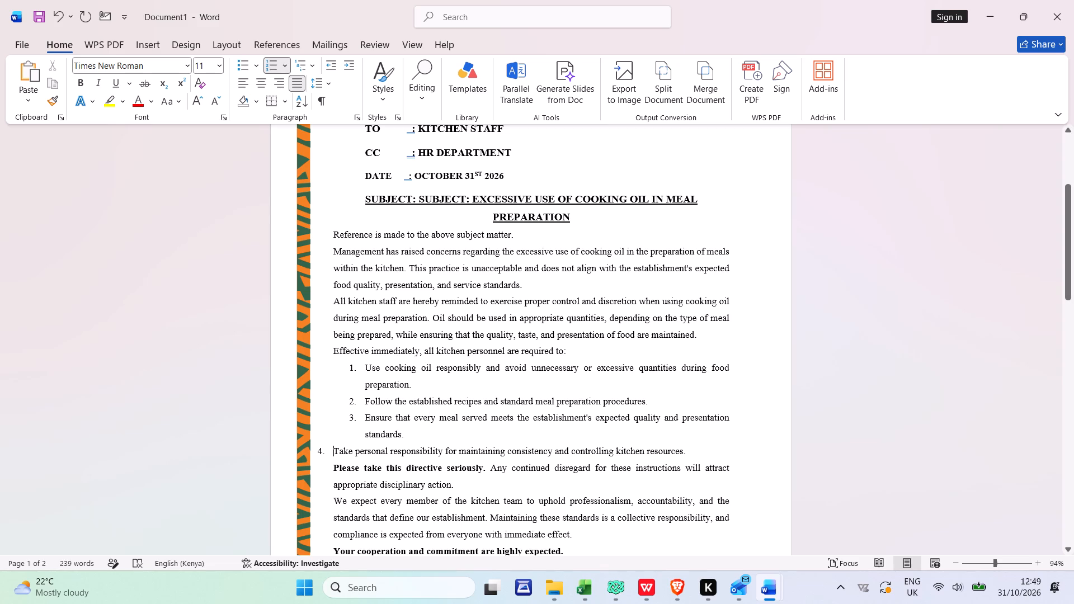
pyautogui.press('BackSpace')
pyautogui.press('BackSpace')
pyautogui.press('Return')
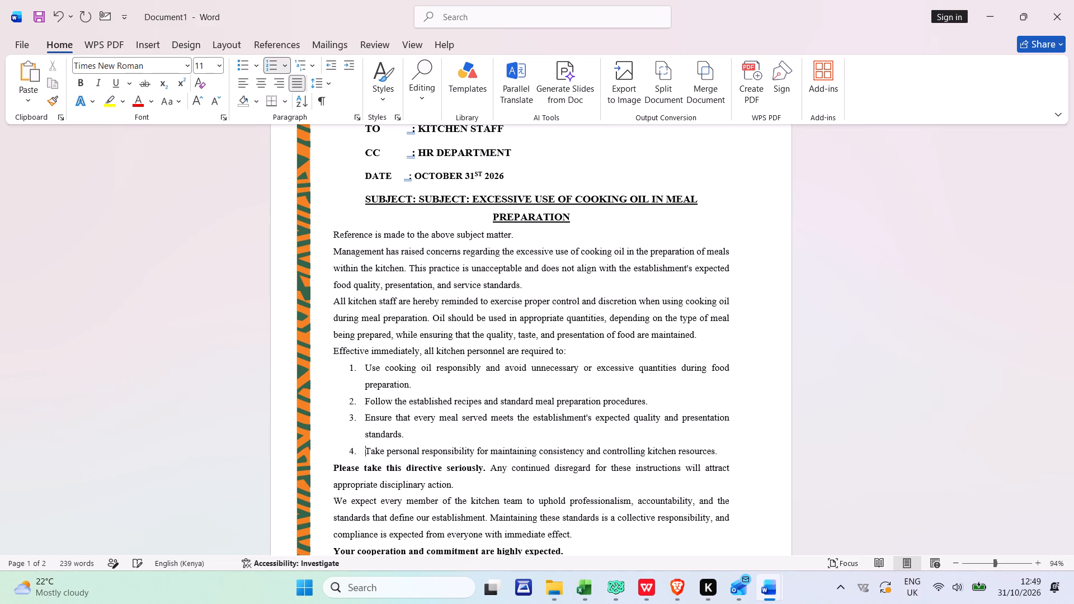
# Set the font size of the memo's FROM, TO, CC and DATE lines to 11.
pyautogui.scroll(-10, 342, 443)
pyautogui.scroll(4, 376, 424)
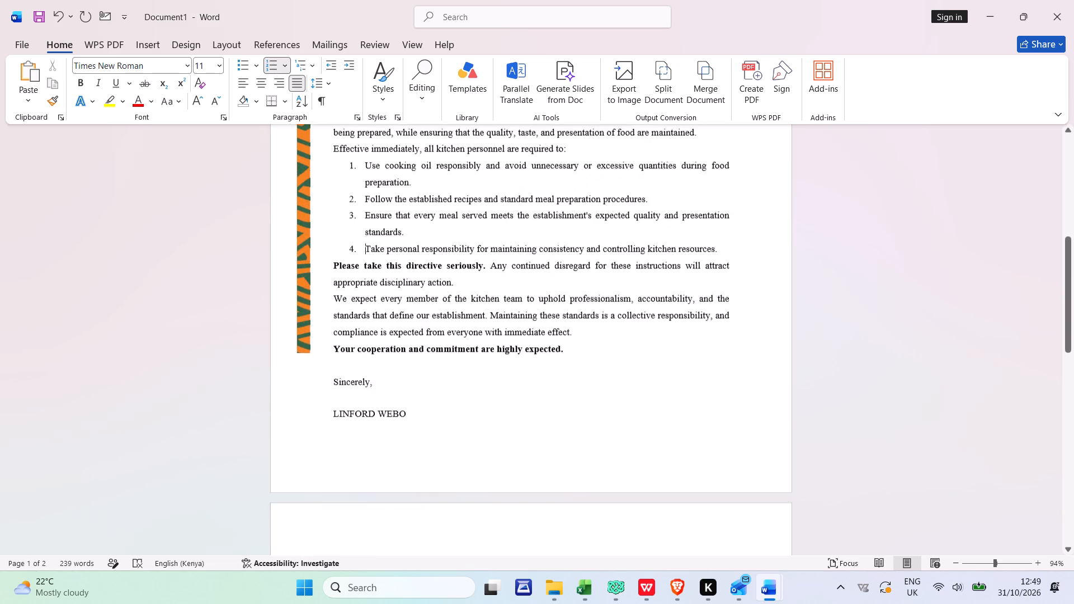
pyautogui.scroll(3, 377, 423)
pyautogui.scroll(4, 429, 367)
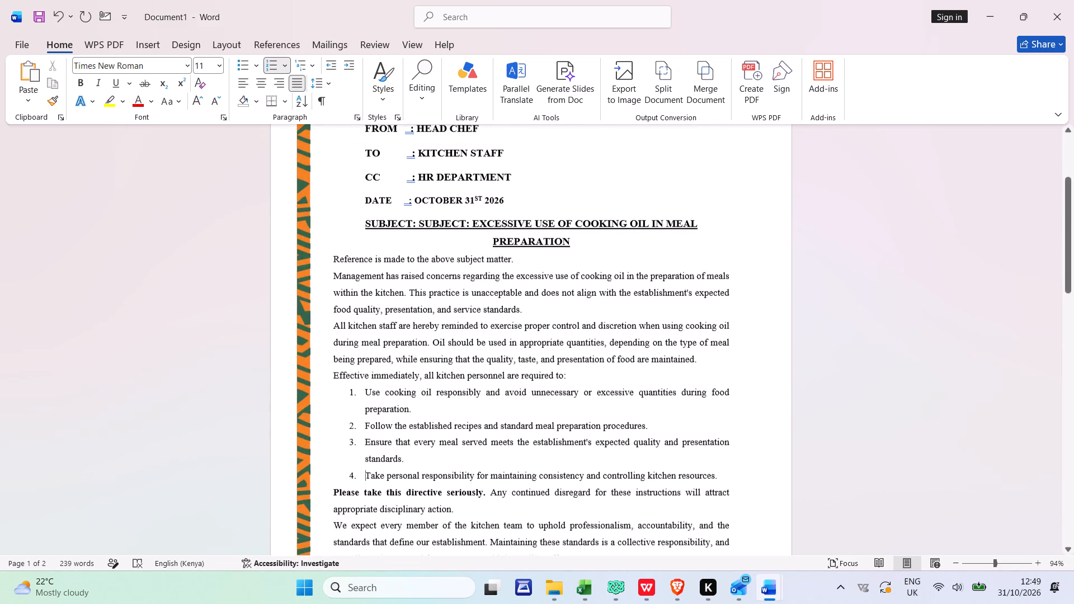
pyautogui.scroll(3, 453, 281)
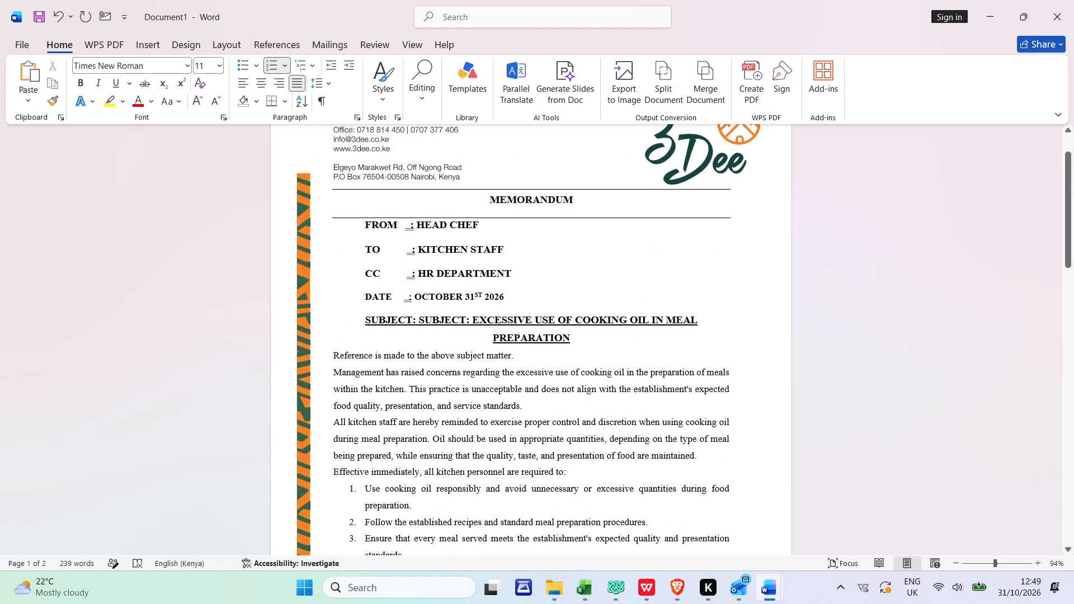
pyautogui.moveTo(508, 299); pyautogui.dragTo(364, 230)
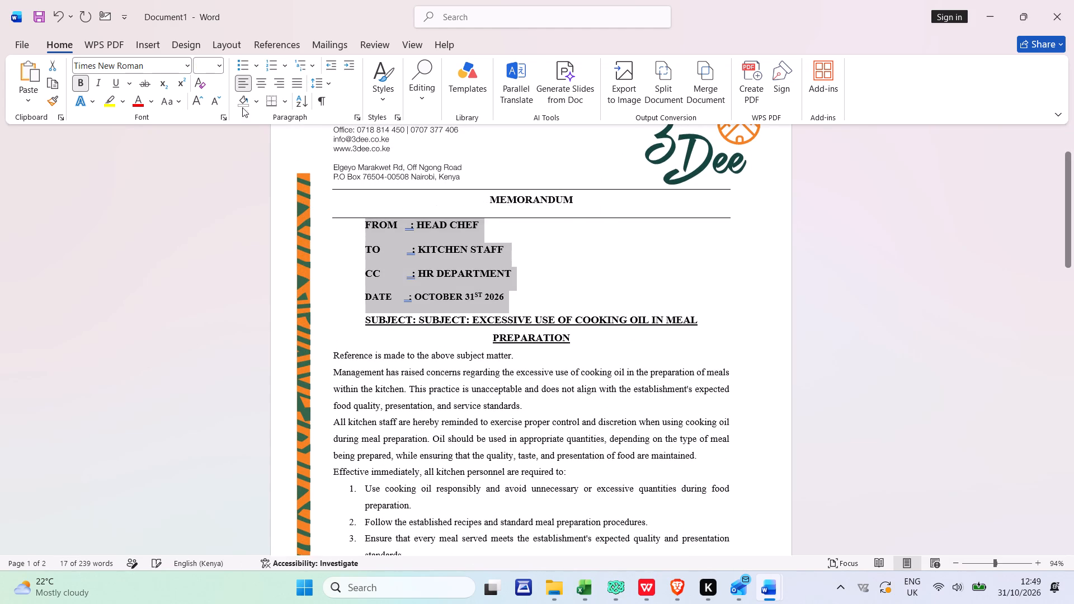
pyautogui.click(222, 65)
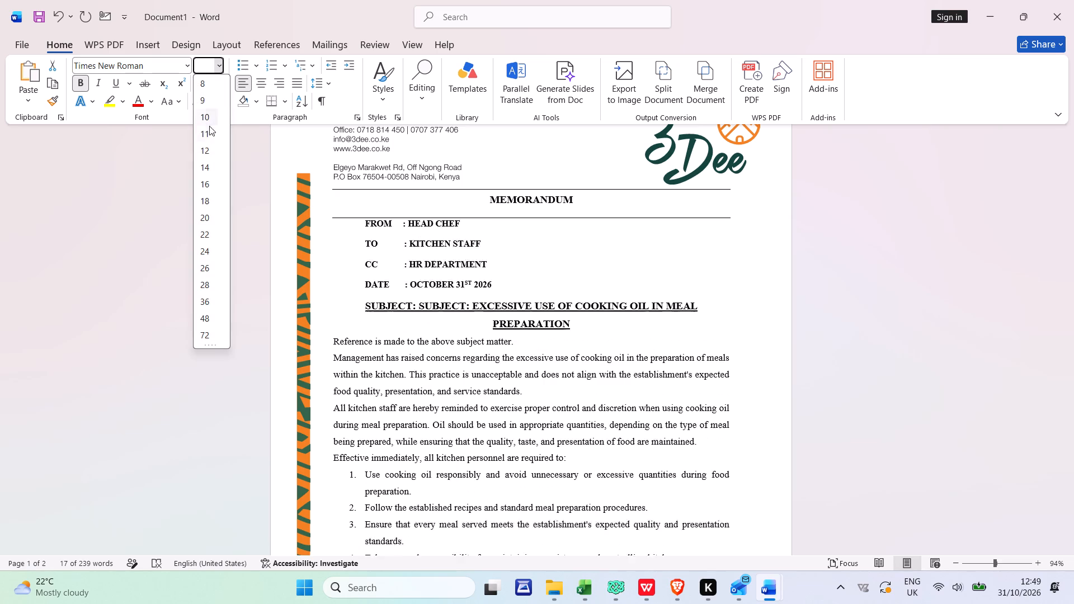
pyautogui.click(209, 133)
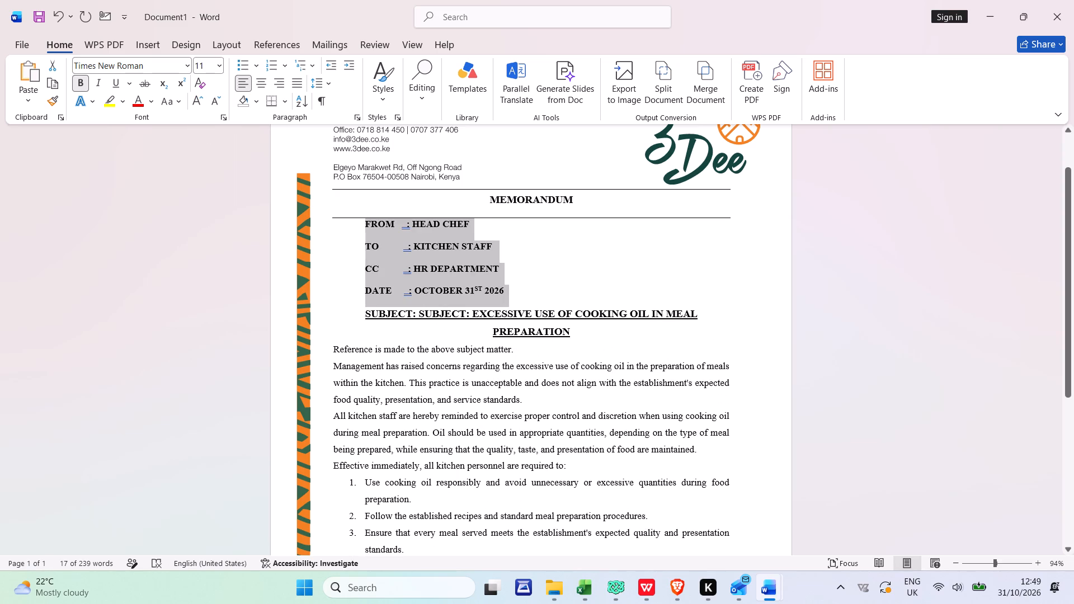
# Set the line spacing of the FROM to DATE lines to 1.5 lines.
pyautogui.click(358, 116)
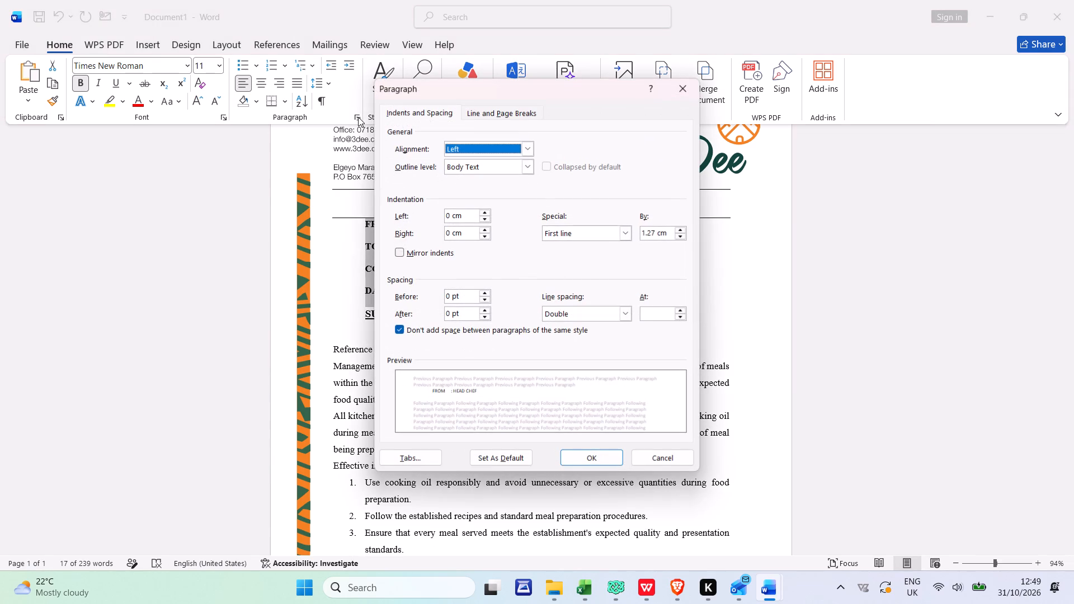
pyautogui.click(622, 316)
pyautogui.click(605, 333)
pyautogui.click(605, 461)
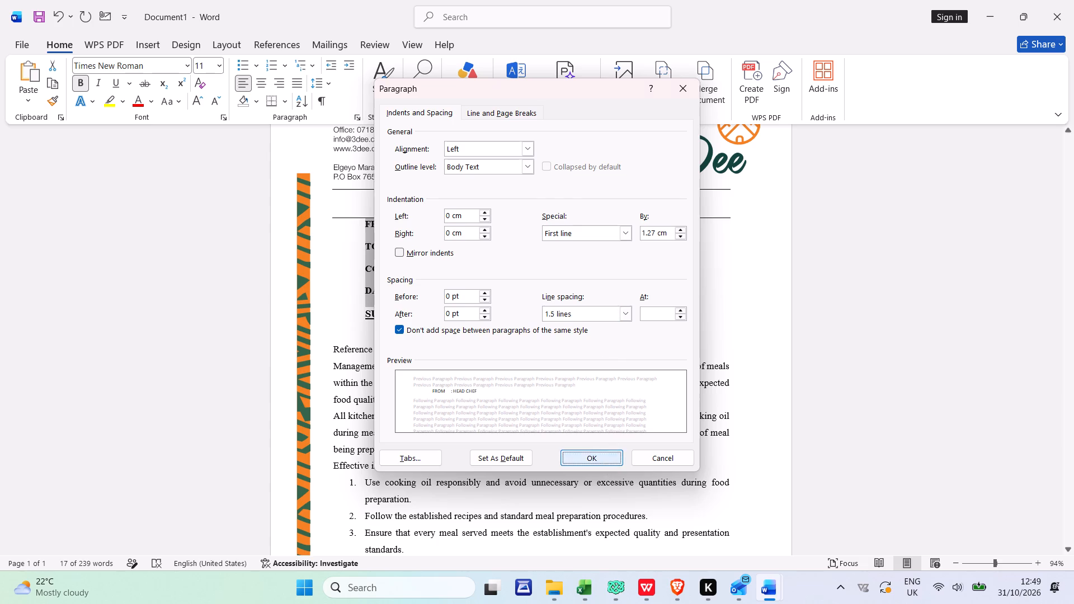
pyautogui.scroll(-10, 529, 383)
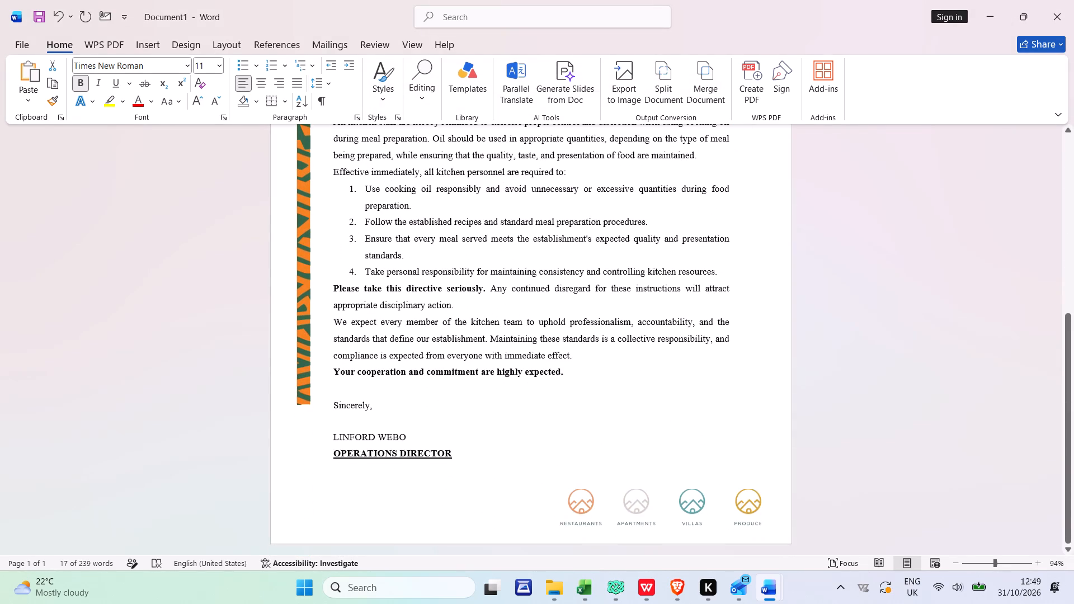
# Deselect the FROM to DATE lines and switch to the ChatGPT memo draft in the Brave browser to check the source text.
pyautogui.scroll(7, 521, 384)
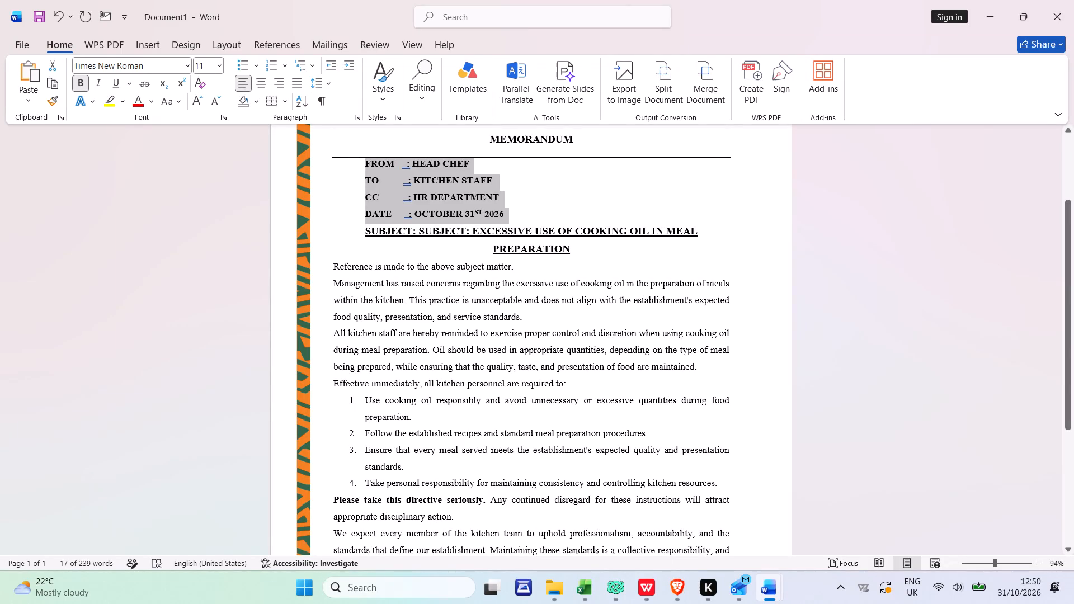
pyautogui.click(740, 235)
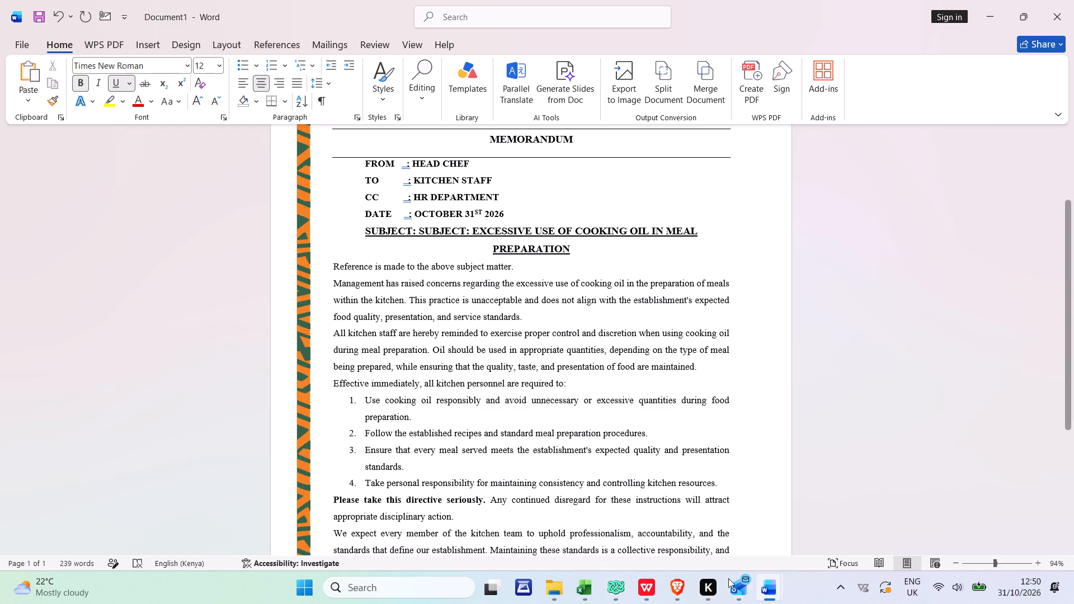
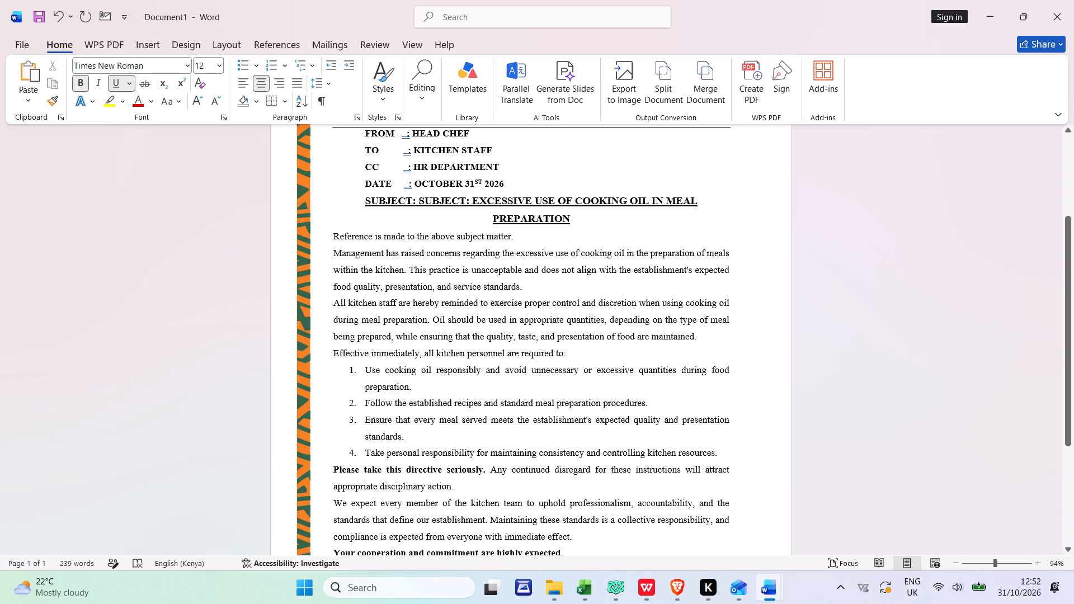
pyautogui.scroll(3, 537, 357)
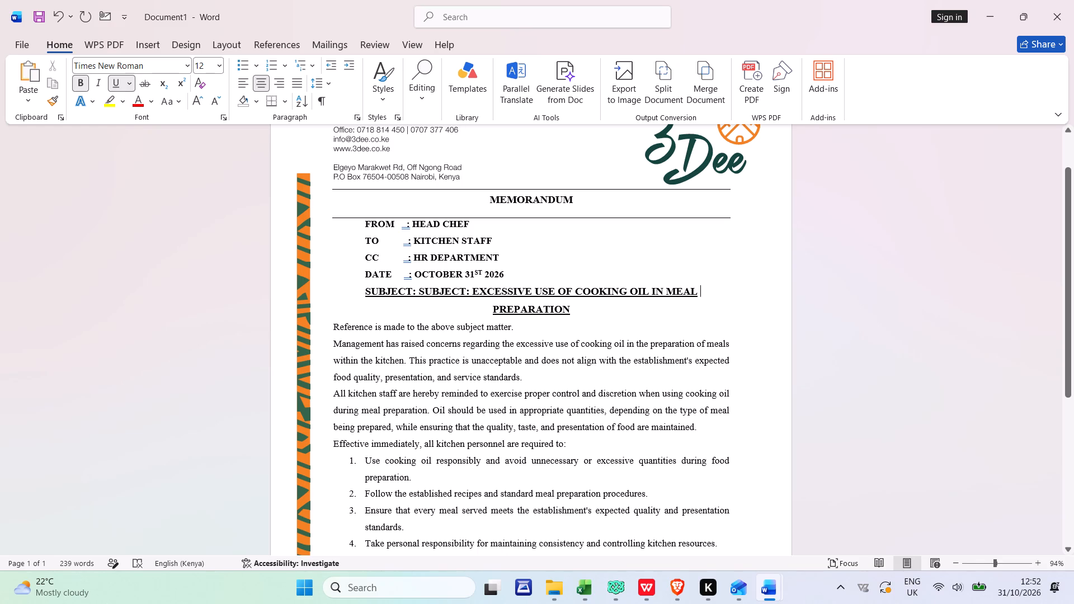
# Insert a blank line above the signatory's name, below "Sincerely,", to widen the signature space.
pyautogui.scroll(-8, 477, 361)
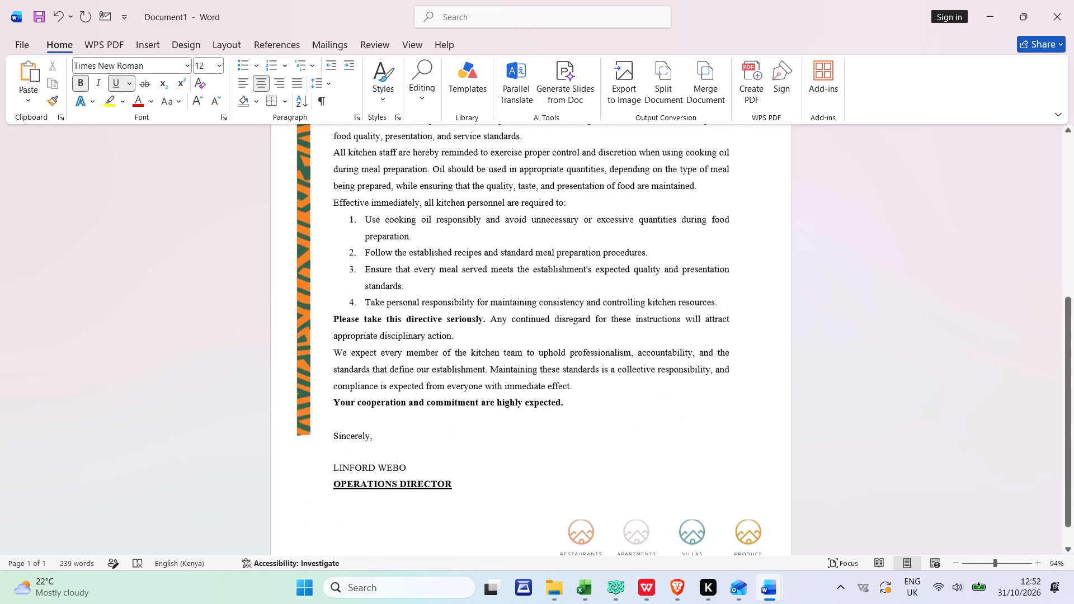
pyautogui.scroll(-1, 479, 362)
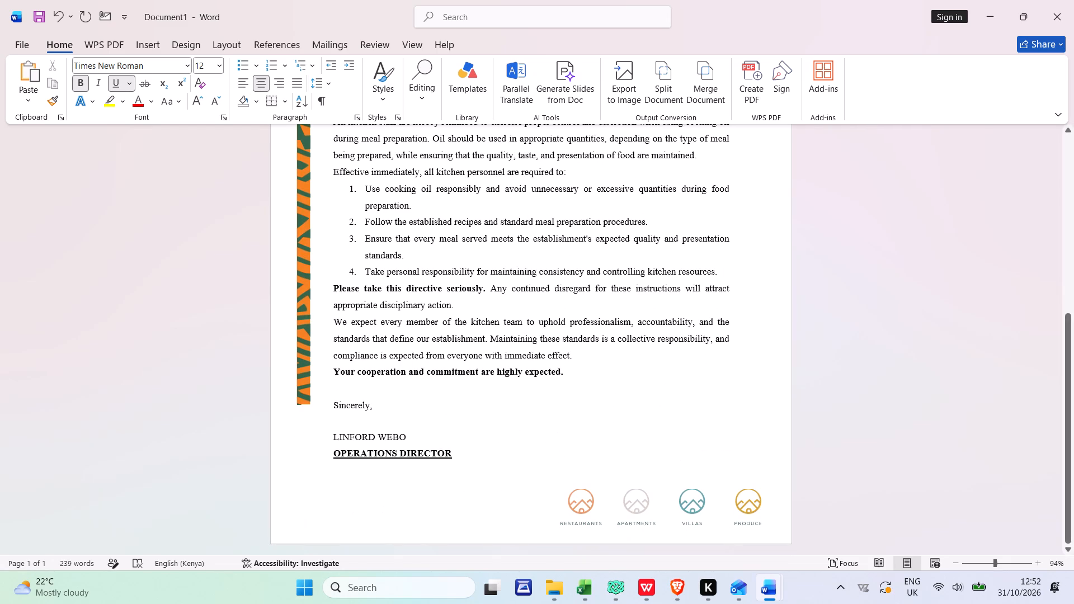
pyautogui.scroll(1, 525, 439)
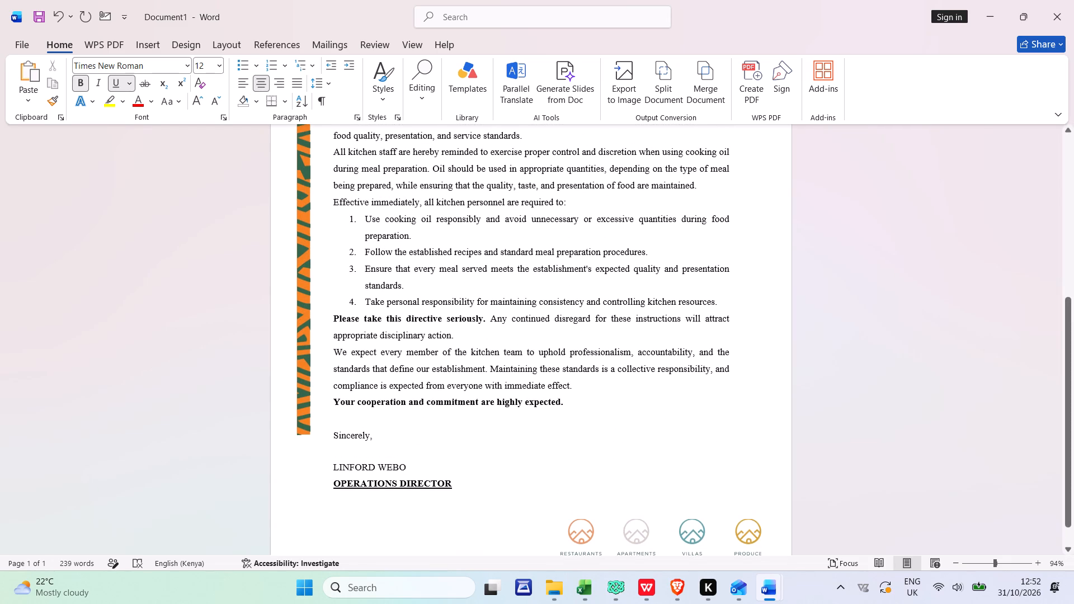
pyautogui.click(328, 465)
pyautogui.press('Return')
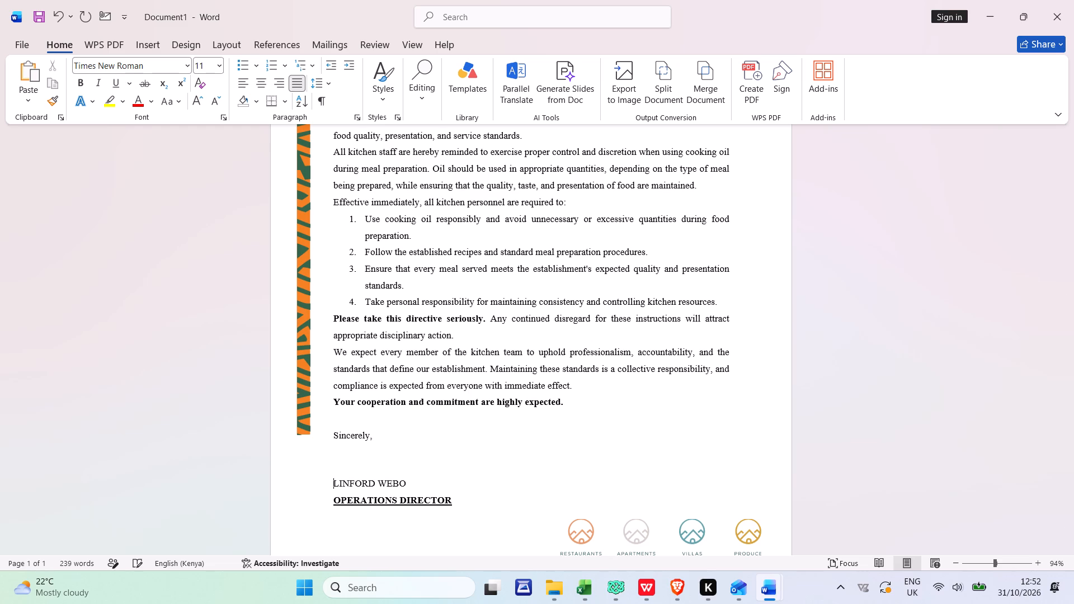
# Replace the signatory's title "OPERATIONS DIRECTOR" with "HEAD CHEF", keeping the bold underlined formatting.
pyautogui.scroll(4, 437, 460)
pyautogui.scroll(-7, 437, 460)
pyautogui.moveTo(458, 473); pyautogui.dragTo(357, 475)
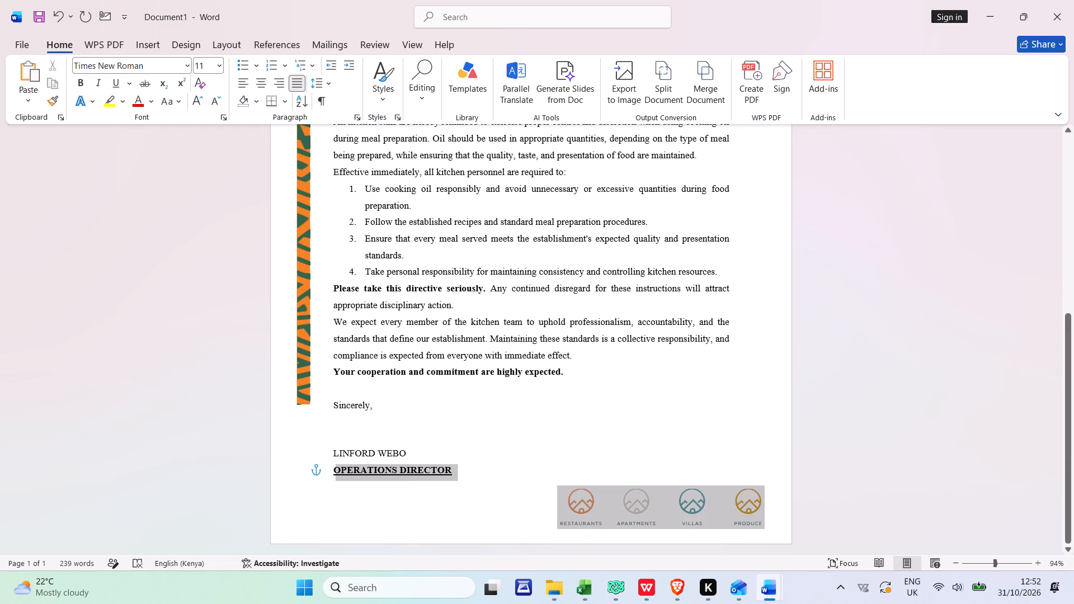
pyautogui.moveTo(357, 475); pyautogui.dragTo(346, 469)
pyautogui.click(426, 479)
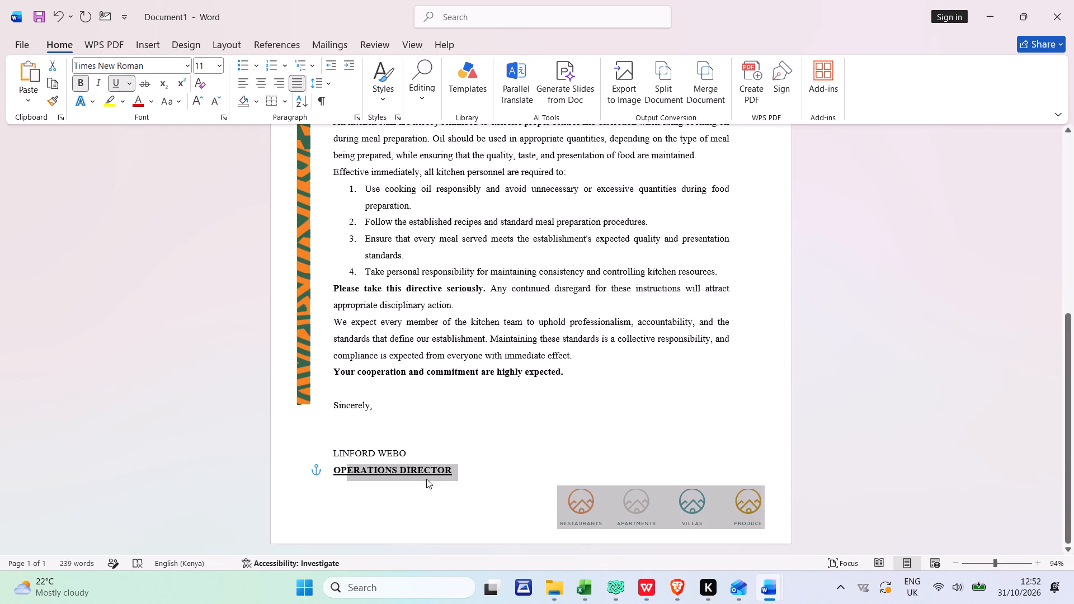
pyautogui.moveTo(450, 469); pyautogui.dragTo(352, 471)
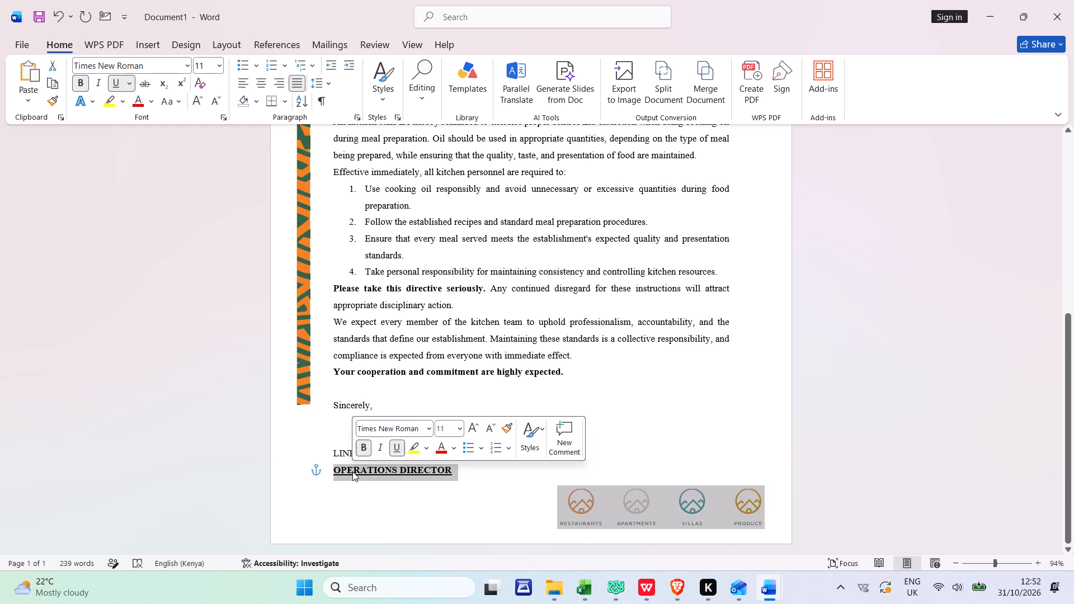
pyautogui.click(379, 521)
pyautogui.moveTo(445, 476); pyautogui.dragTo(453, 473)
pyautogui.press('BackSpace')
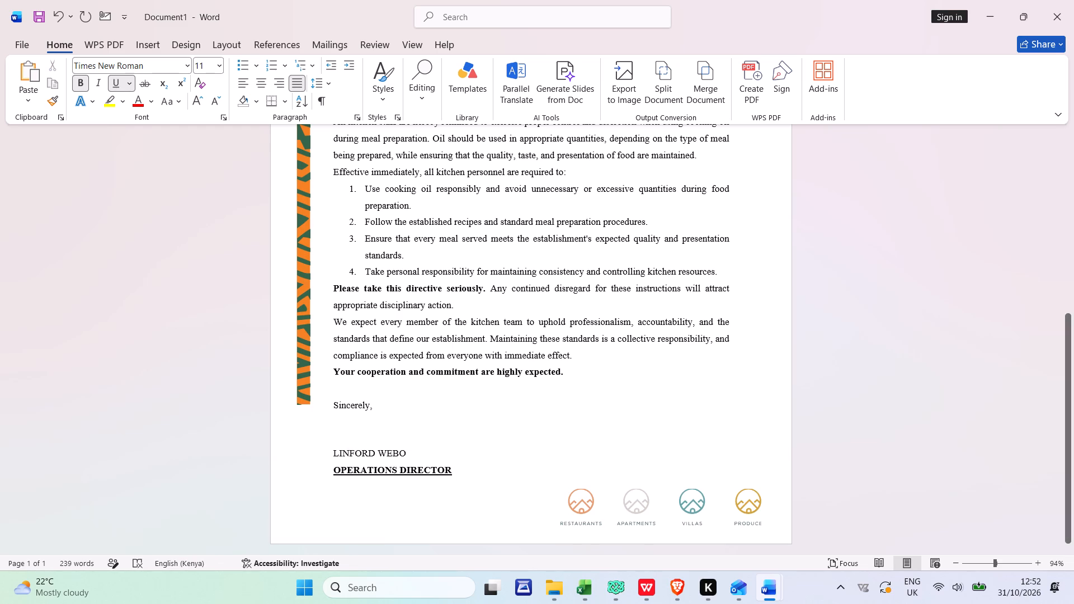
pyautogui.press('BackSpace')
pyautogui.press('BackSpace')
pyautogui.press('BackSpace')
pyautogui.press('BackSpace')
pyautogui.press('BackSpace')
pyautogui.press('BackSpace')
pyautogui.press('BackSpace')
pyautogui.press('BackSpace')
pyautogui.press('BackSpace')
pyautogui.press('BackSpace')
pyautogui.press('BackSpace')
pyautogui.press('BackSpace')
pyautogui.press('BackSpace')
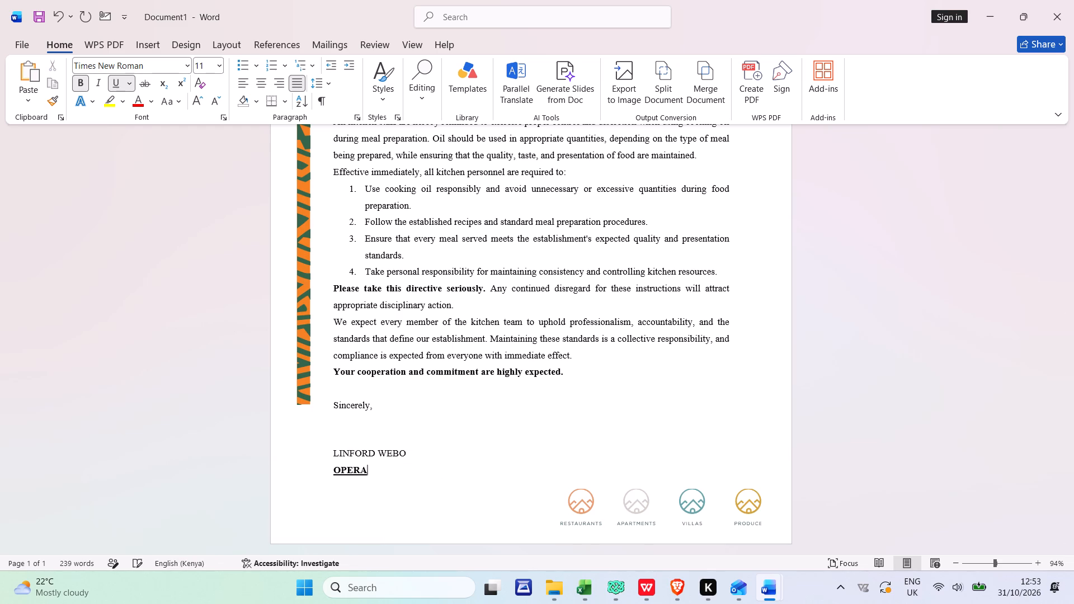
pyautogui.press('BackSpace')
pyautogui.press('BackSpace')
pyautogui.press('BackSpace')
pyautogui.press('BackSpace')
pyautogui.press('BackSpace')
pyautogui.write('HEAD CHEF')
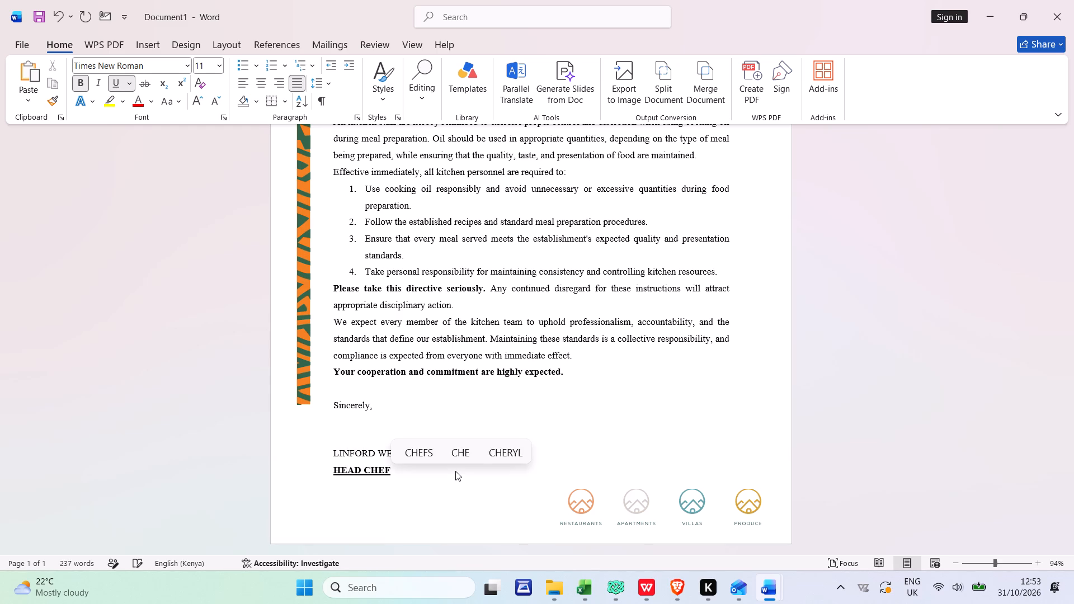
# Read through the memo from the letterhead to the closing lines to check its wording and layout.
pyautogui.scroll(7, 529, 385)
pyautogui.scroll(5, 495, 348)
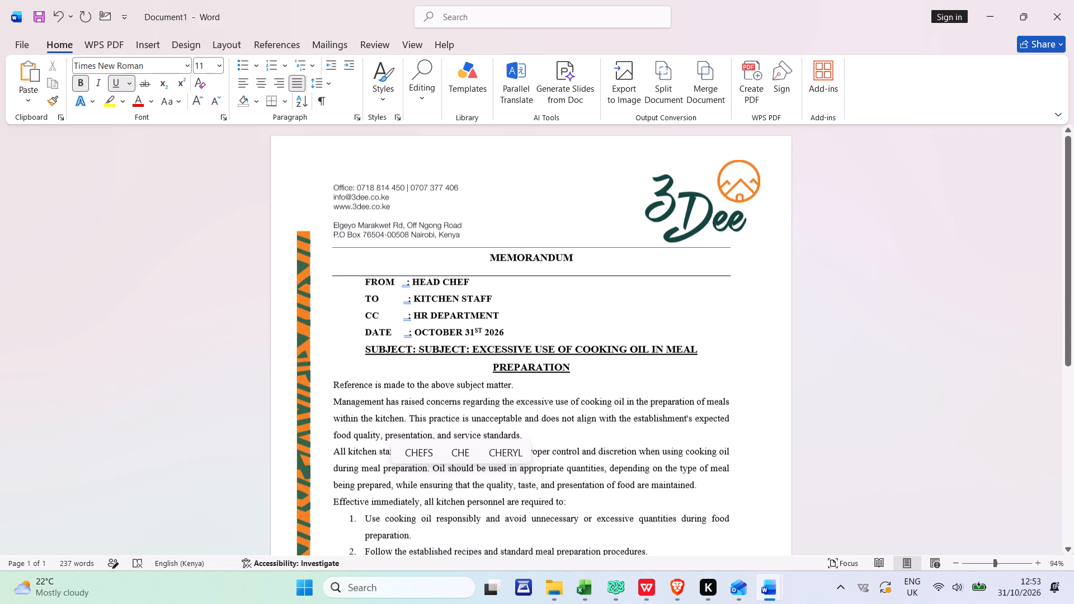
pyautogui.scroll(-5, 554, 355)
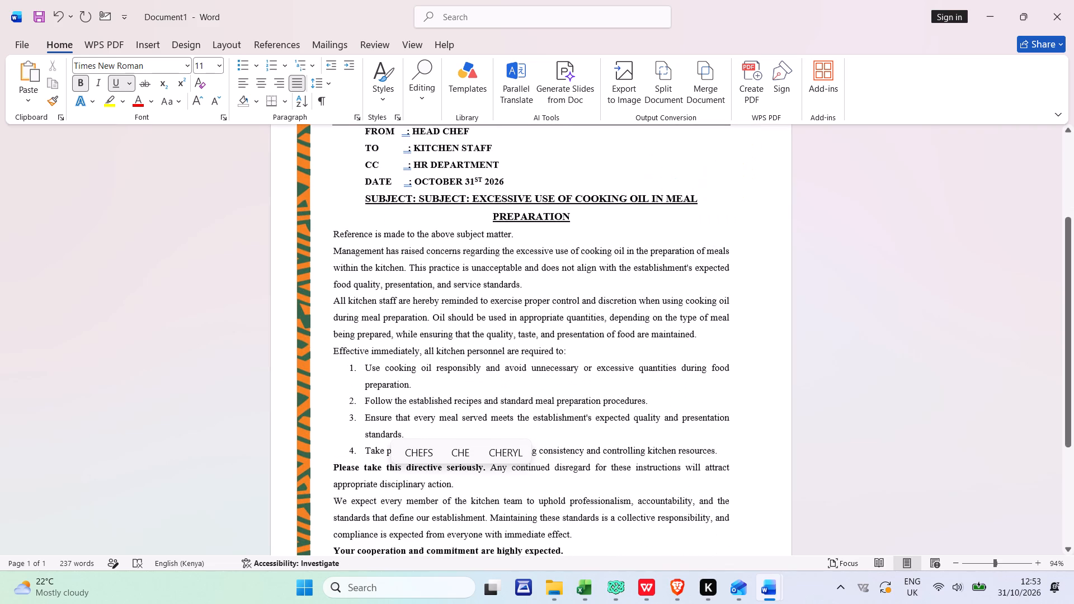
pyautogui.scroll(-1, 555, 359)
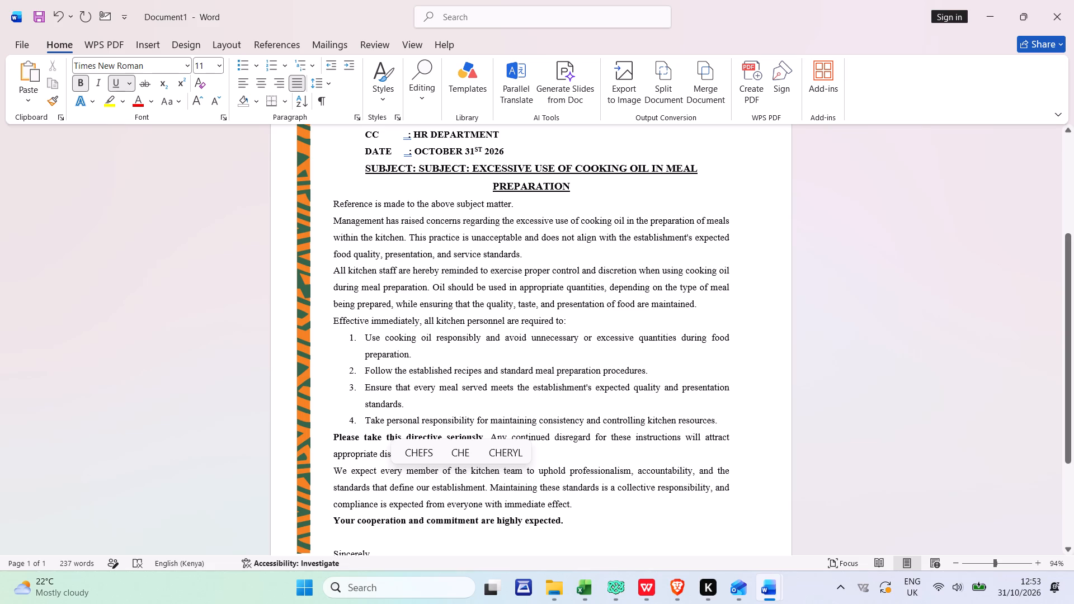
pyautogui.click(739, 376)
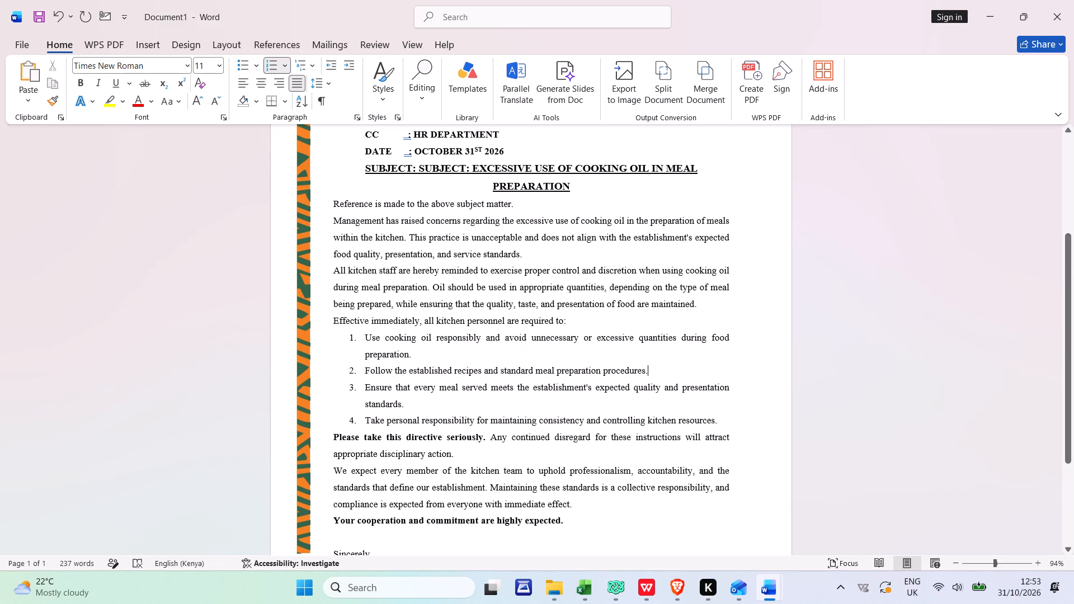
pyautogui.scroll(-2, 450, 457)
pyautogui.scroll(3, 453, 459)
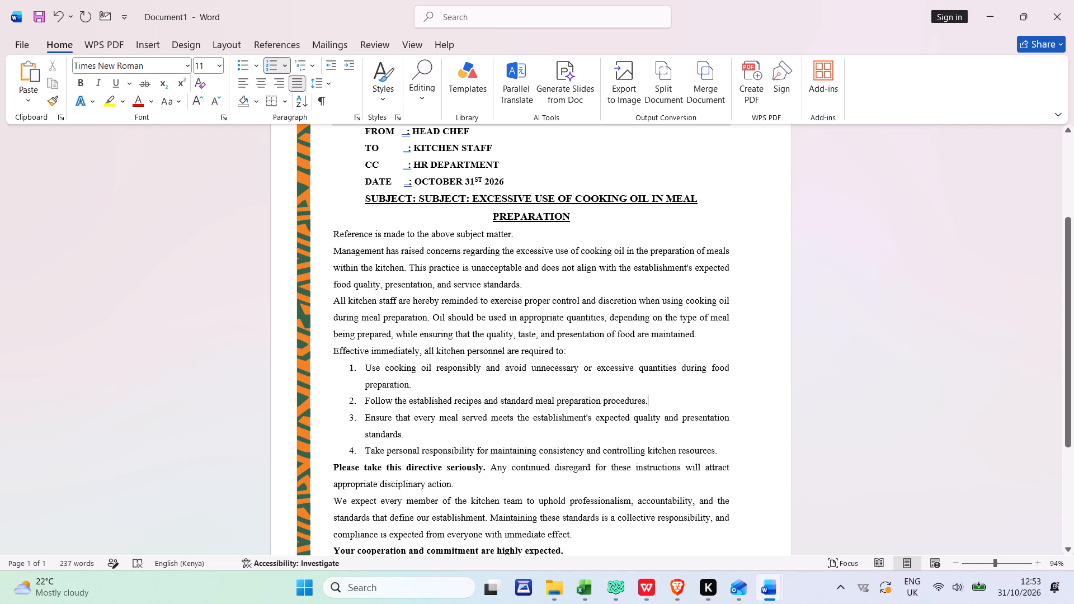
pyautogui.click(517, 232)
# Bold the phrase "the excessive use of cooking" in the paragraph beginning "Management has raised concerns".
pyautogui.moveTo(515, 250); pyautogui.dragTo(606, 255)
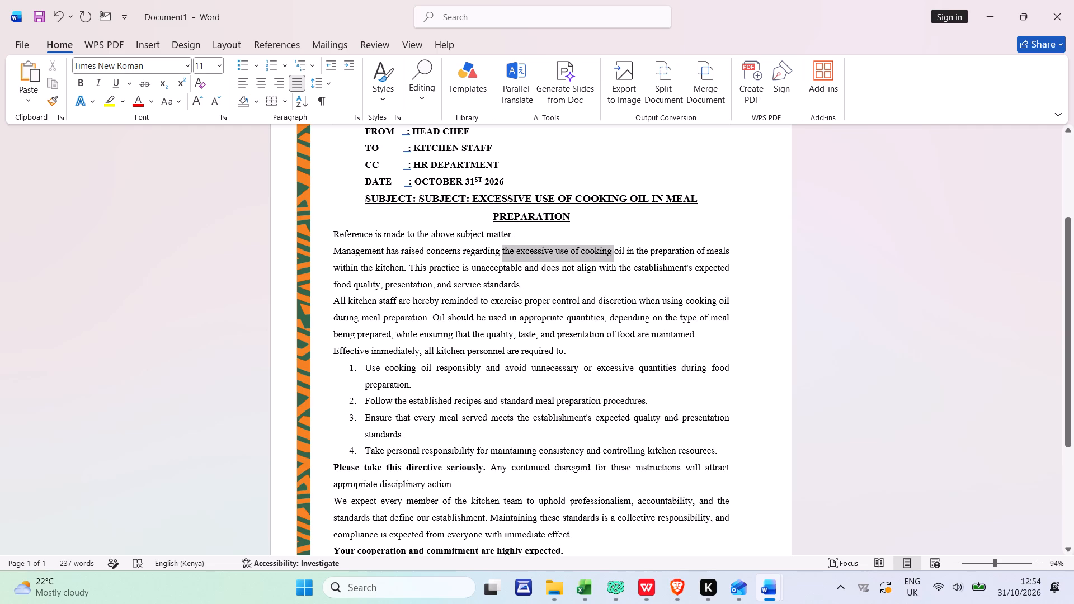
pyautogui.moveTo(606, 255); pyautogui.dragTo(605, 255)
pyautogui.click(81, 82)
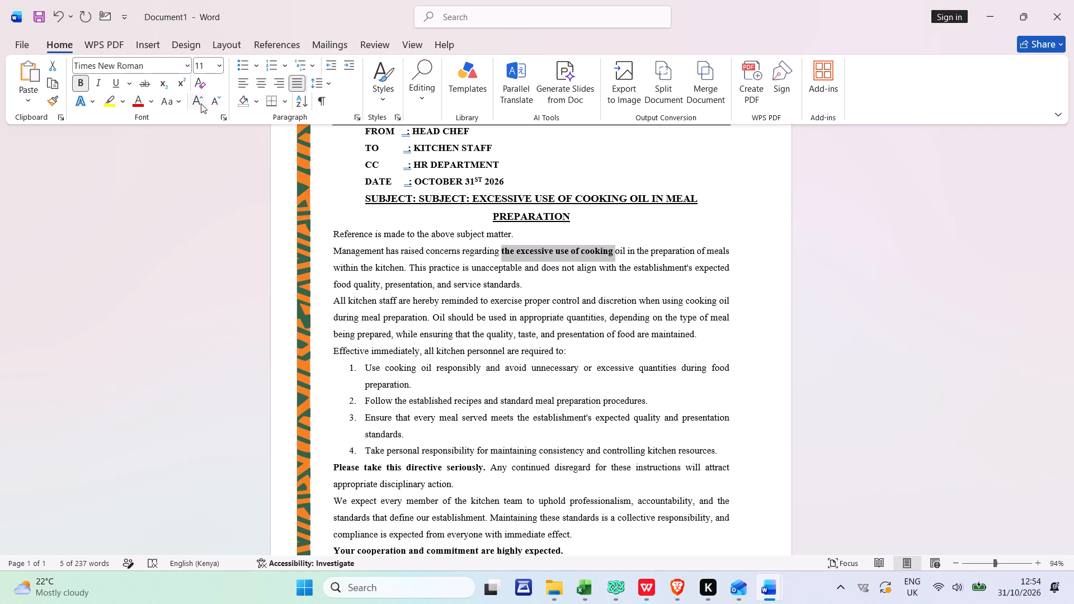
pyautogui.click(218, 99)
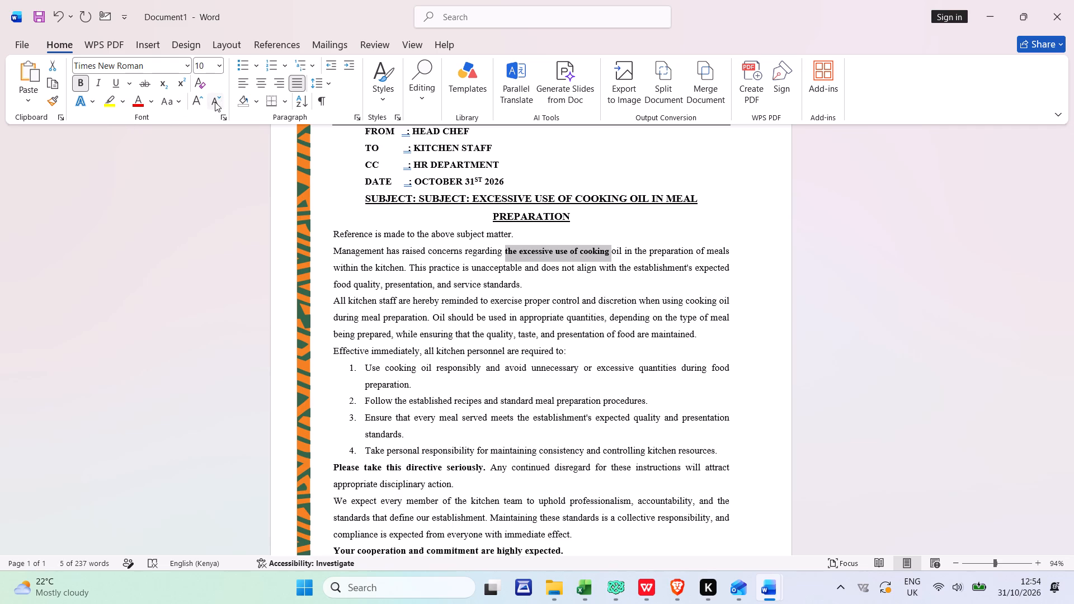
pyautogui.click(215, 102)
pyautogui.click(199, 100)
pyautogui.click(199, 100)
# Change the bold phrase "the excessive use of cooking" to uppercase.
pyautogui.click(178, 104)
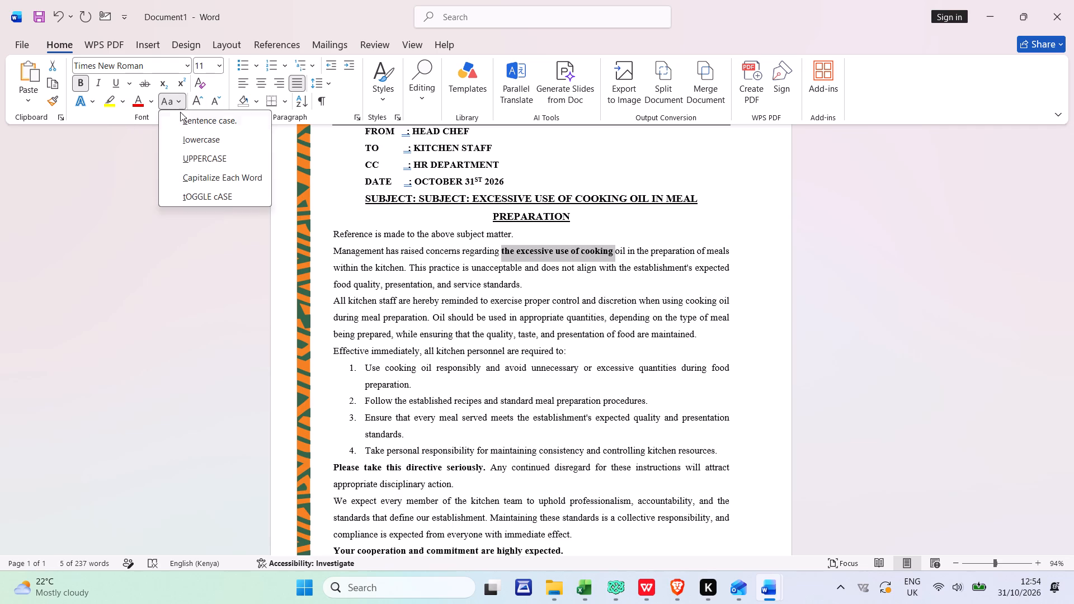
pyautogui.click(199, 159)
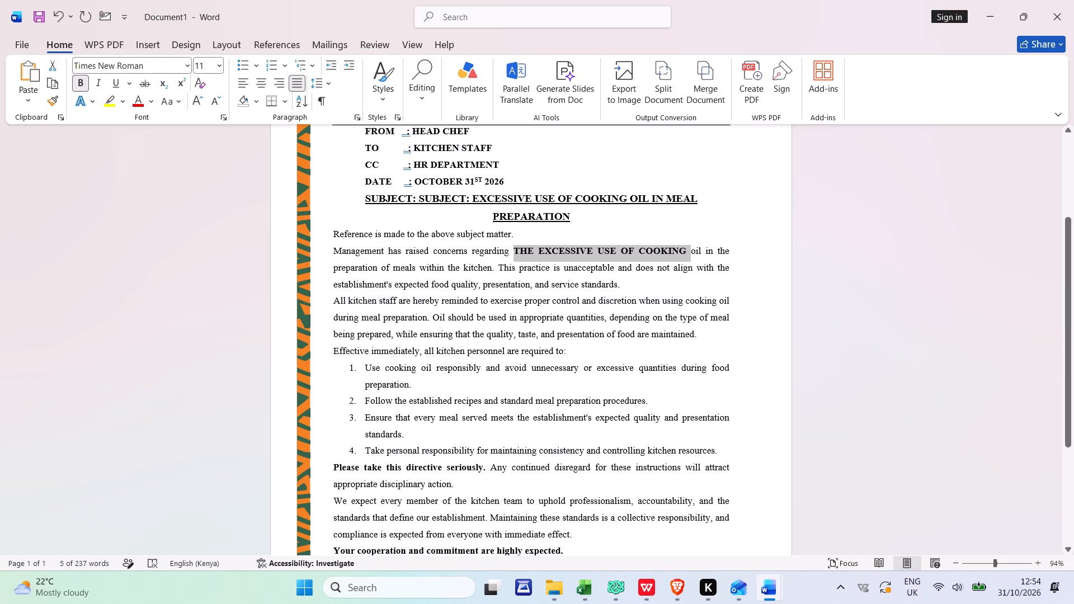
# Make the word "oil" that follows the uppercase phrase bold and uppercase as well.
pyautogui.click(703, 252)
pyautogui.moveTo(703, 252); pyautogui.dragTo(690, 249)
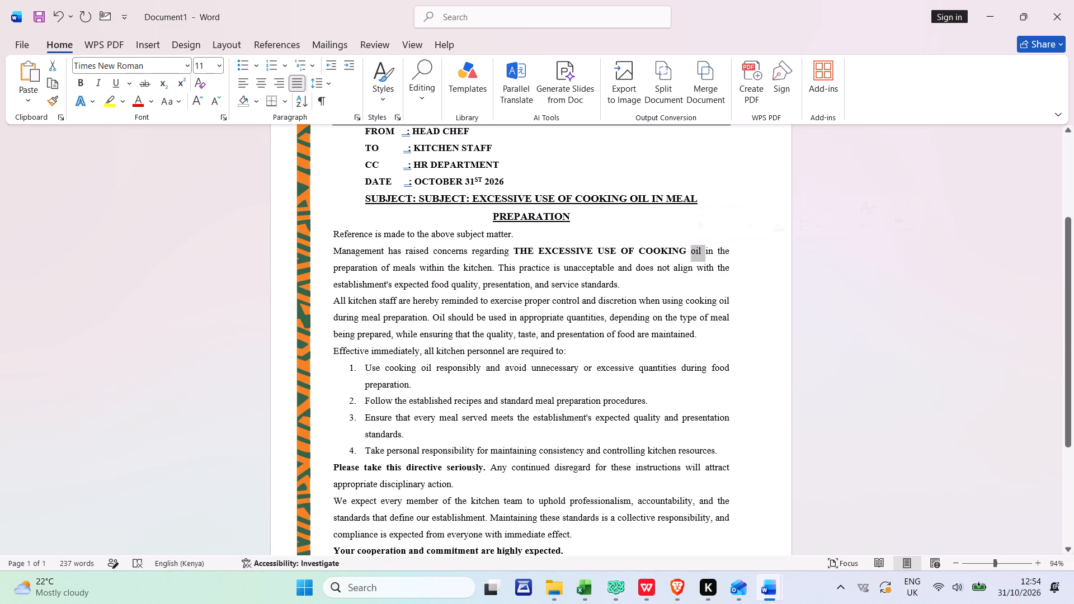
pyautogui.click(77, 79)
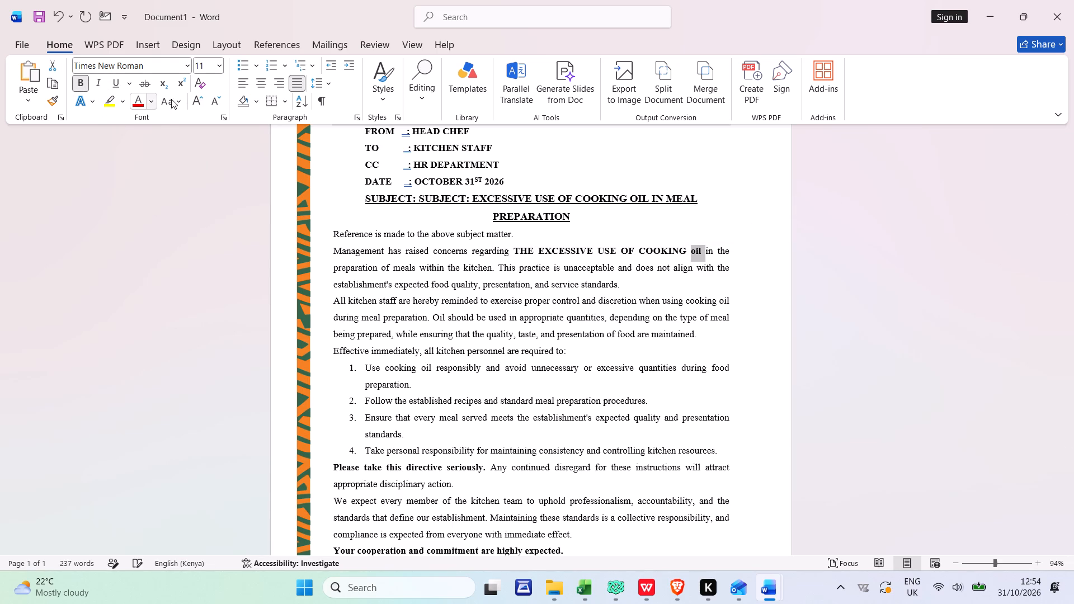
pyautogui.click(175, 104)
pyautogui.click(201, 159)
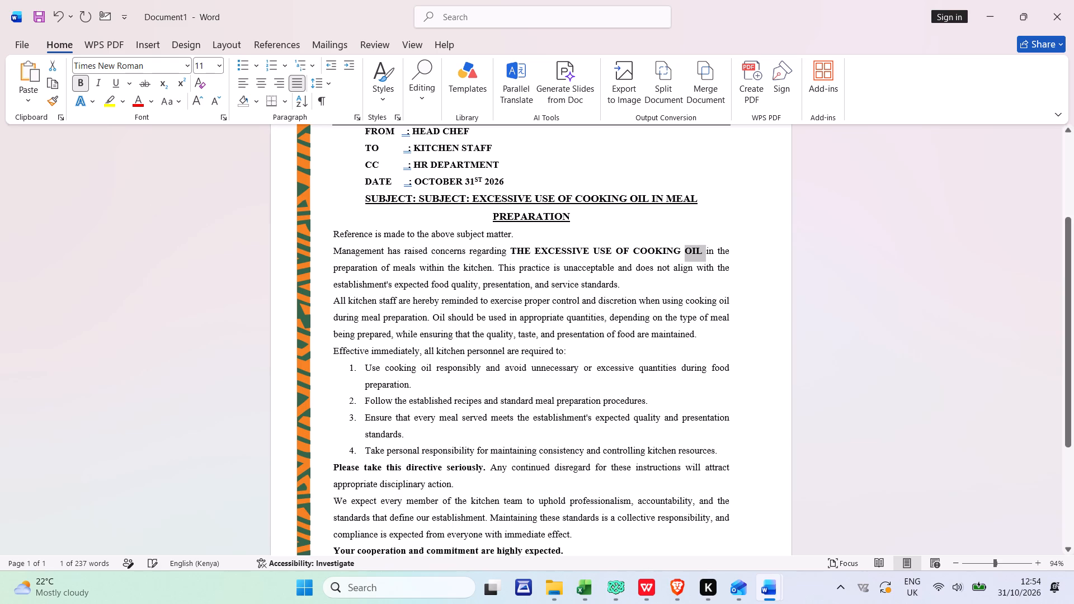
# Insert a blank line after the paragraph ending "presentation, and service standards.".
pyautogui.click(628, 274)
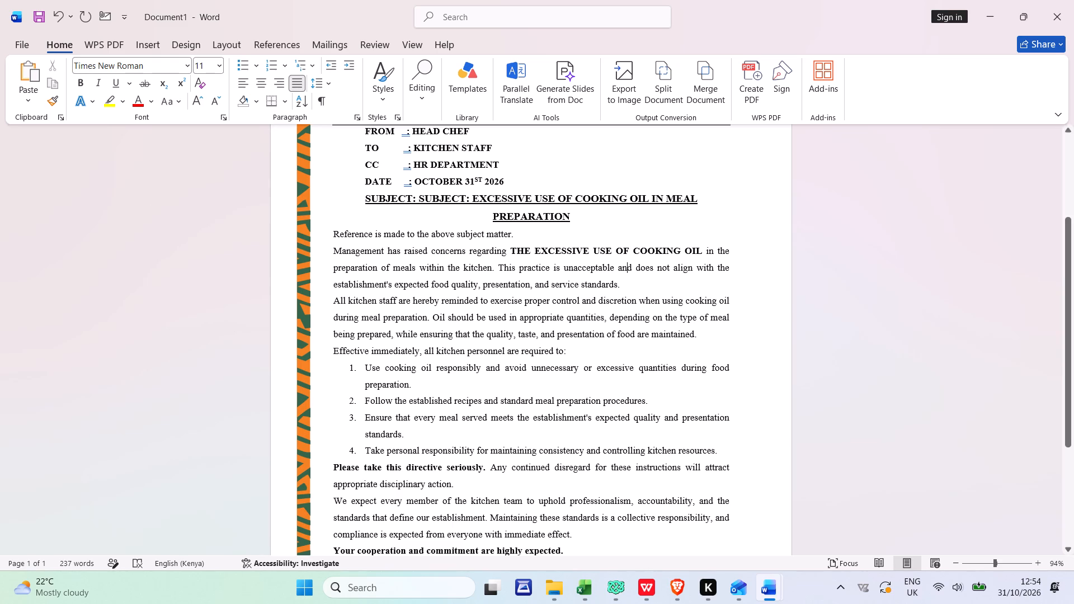
pyautogui.click(621, 285)
pyautogui.press('Return')
# Review the whole memo to check its page fit and find text that could be shortened.
pyautogui.scroll(-6, 522, 324)
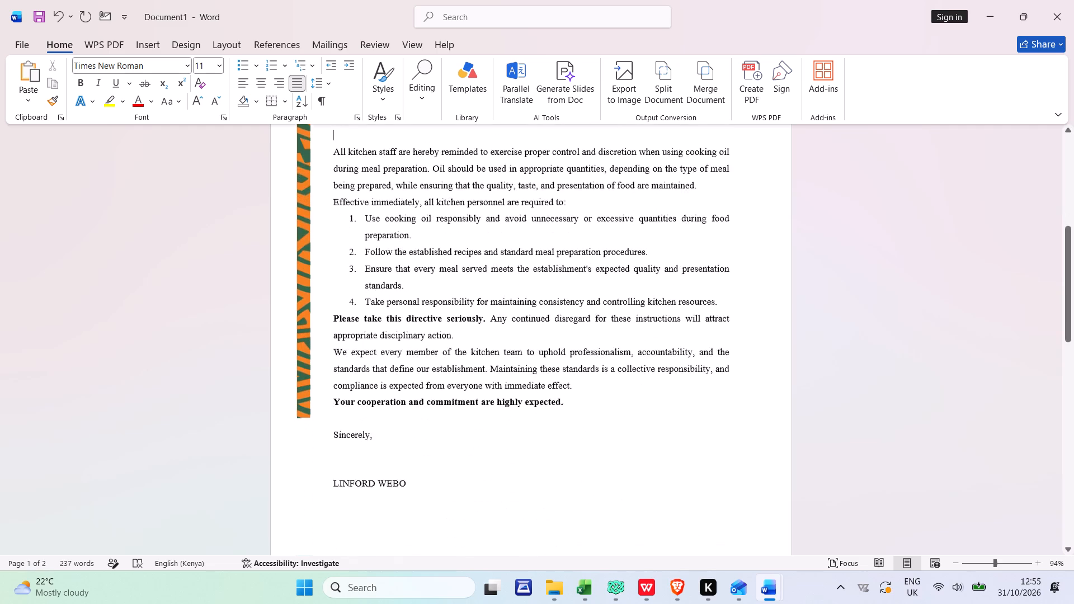
pyautogui.scroll(-8, 521, 324)
pyautogui.scroll(17, 521, 324)
pyautogui.scroll(-3, 459, 335)
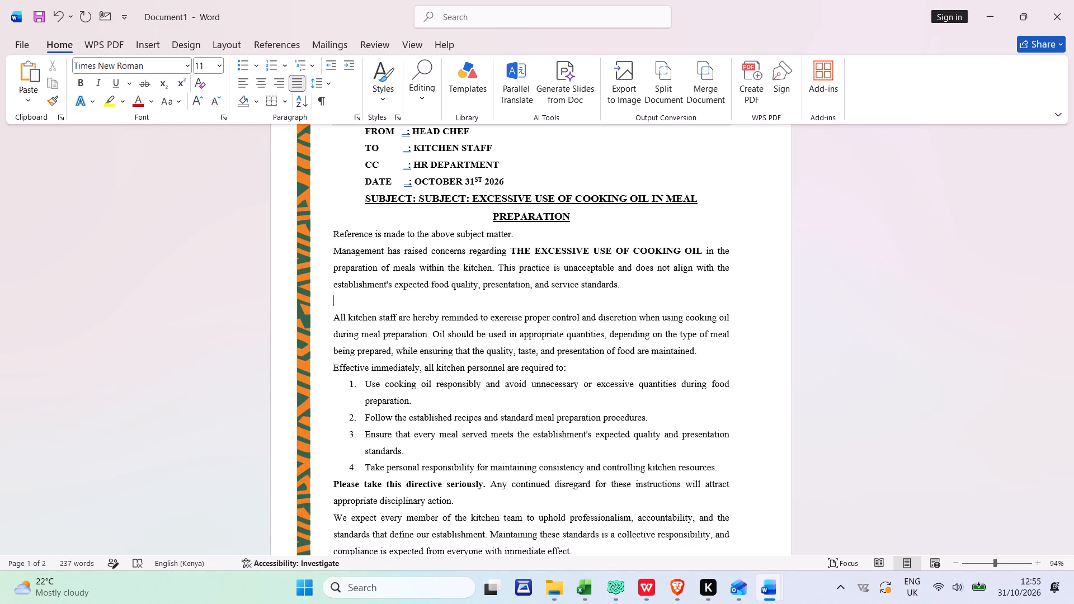
pyautogui.scroll(-1, 441, 424)
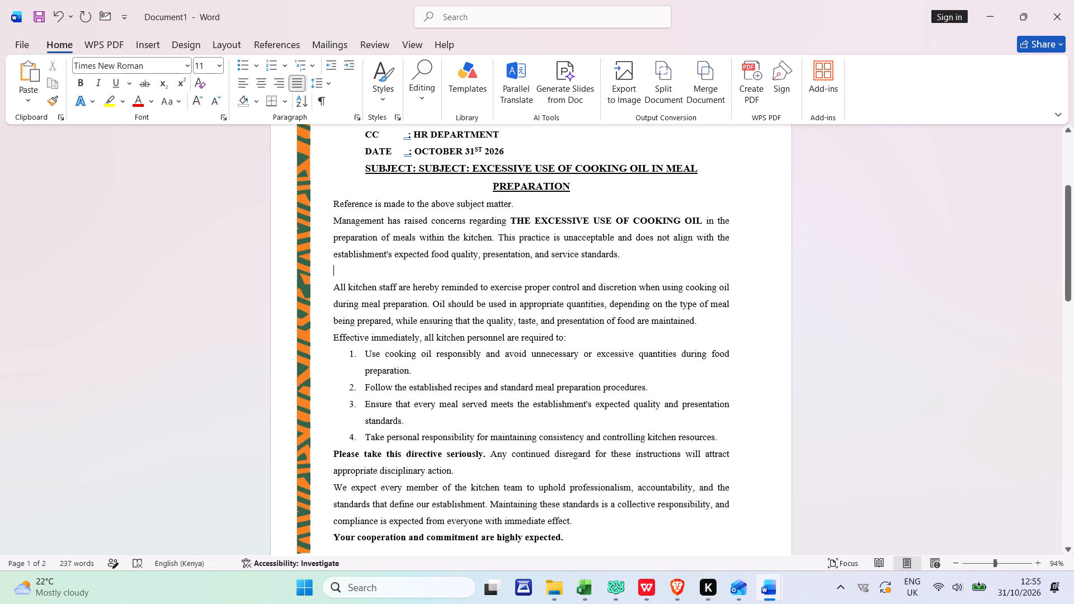
pyautogui.scroll(-1, 534, 399)
pyautogui.scroll(-1, 441, 393)
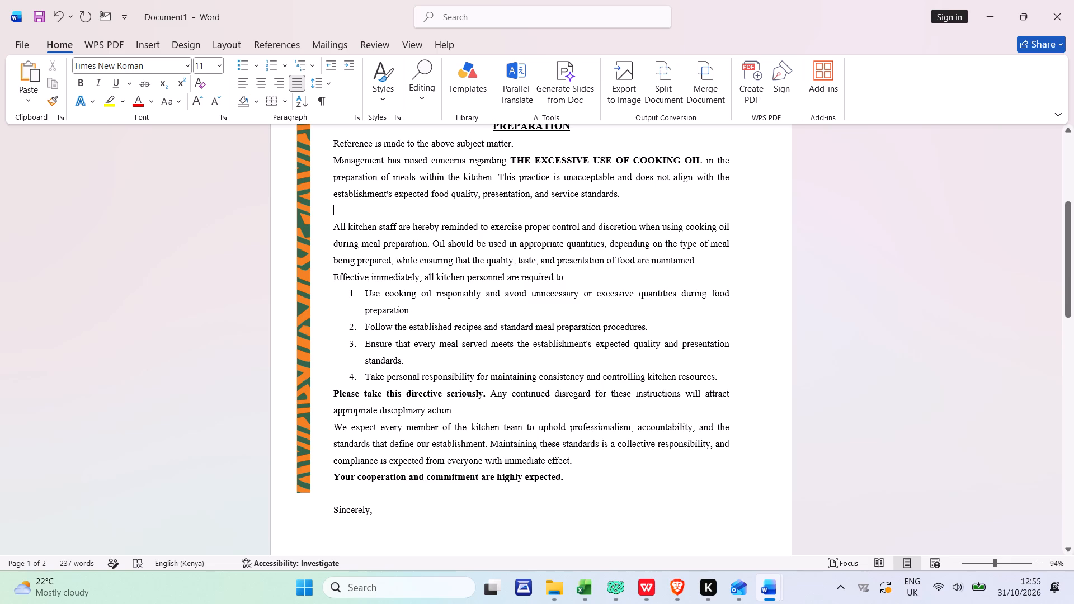
# Delete the sentence "We expect every member of the kitchen team to uphold professionalism… that define our establishment.".
pyautogui.moveTo(488, 445); pyautogui.dragTo(355, 431)
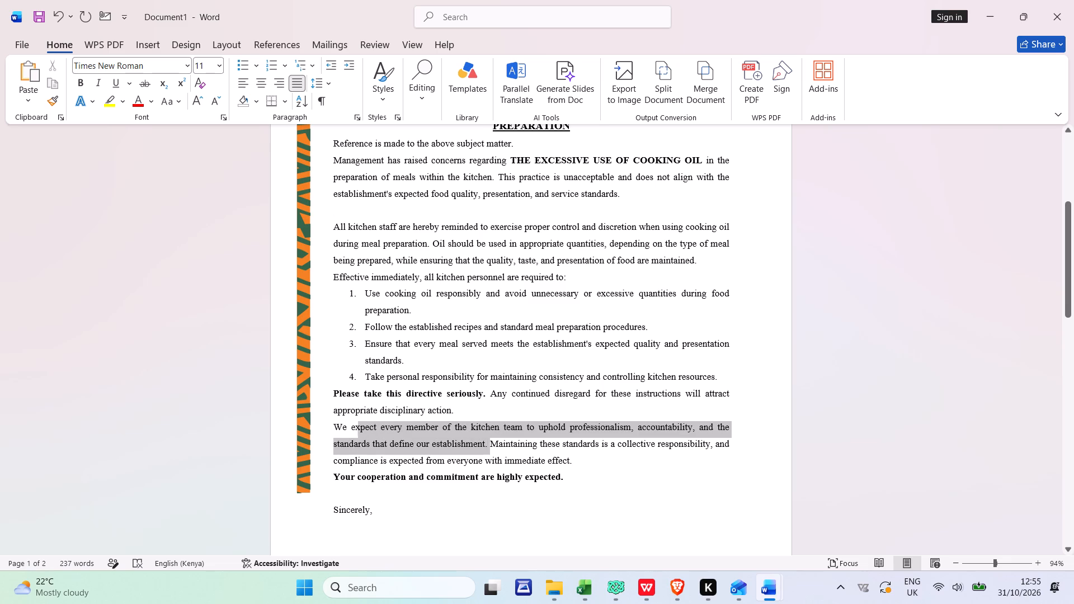
pyautogui.moveTo(355, 431); pyautogui.dragTo(331, 431)
pyautogui.press('BackSpace')
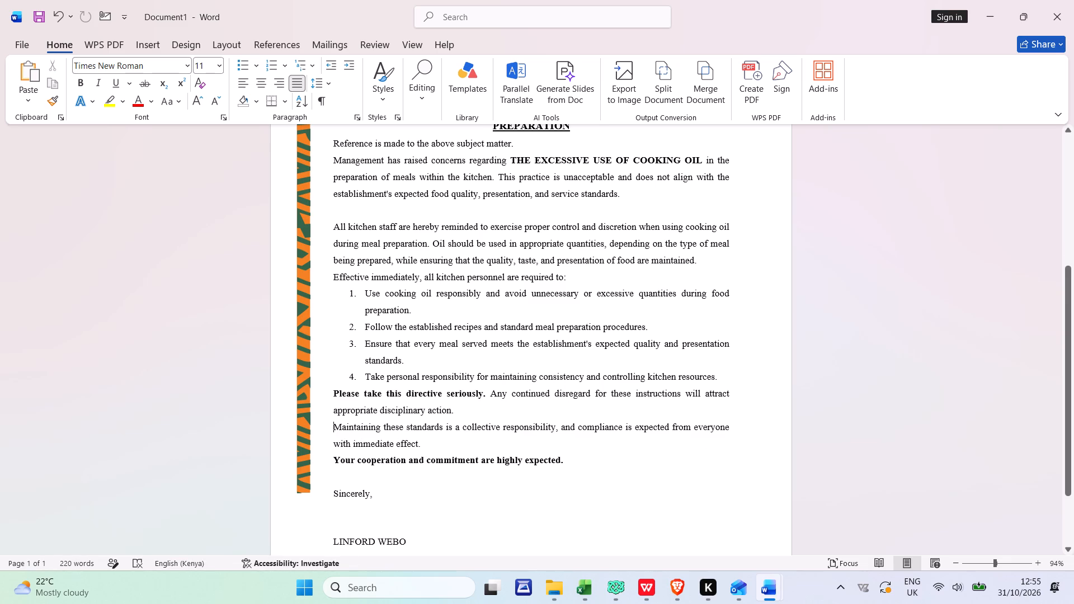
# Look over the finished memo and print one single-sided A4 copy in portrait orientation.
pyautogui.scroll(-1, 475, 422)
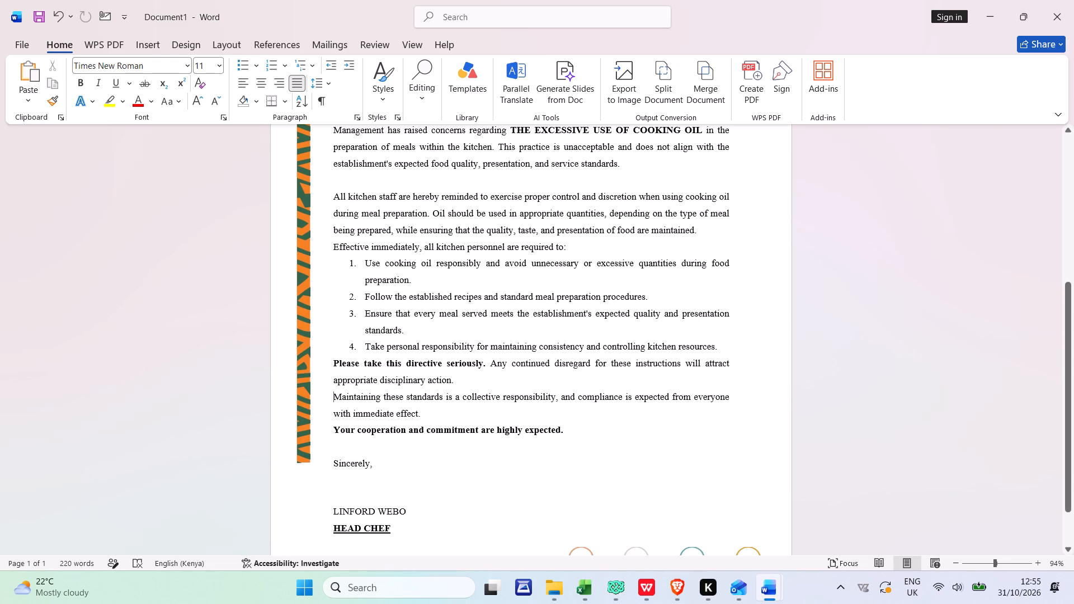
pyautogui.scroll(-5, 592, 434)
pyautogui.scroll(12, 538, 446)
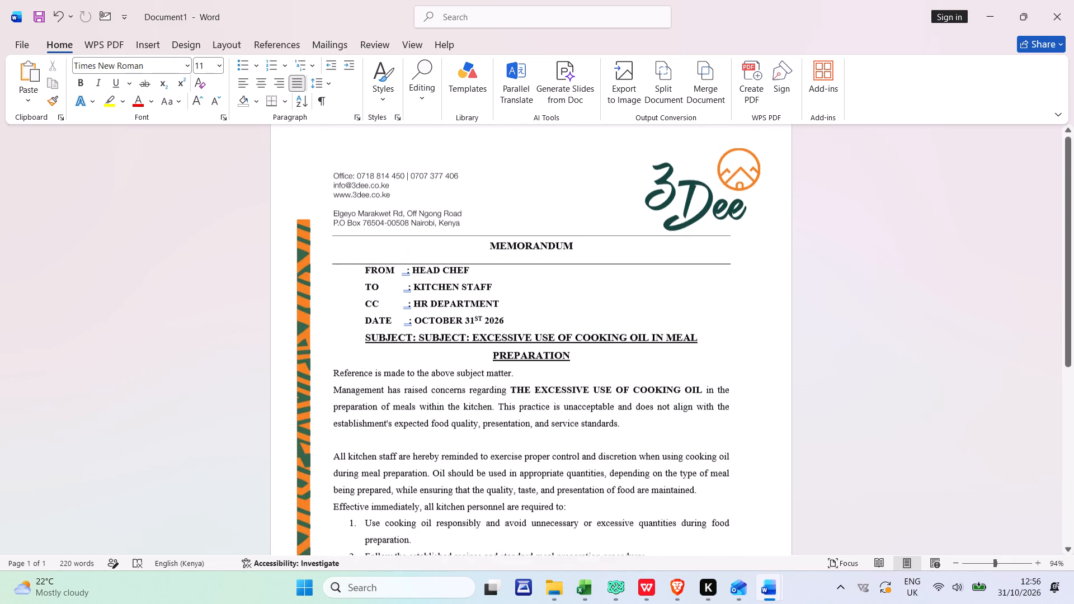
pyautogui.scroll(4, 544, 434)
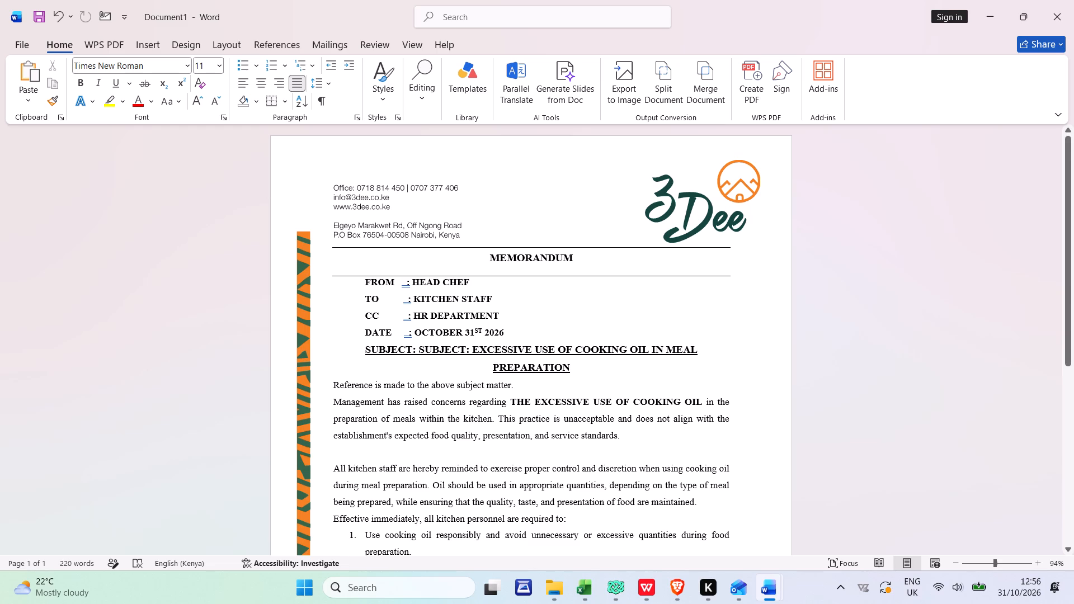
pyautogui.hotkey('ctrl', 'p')
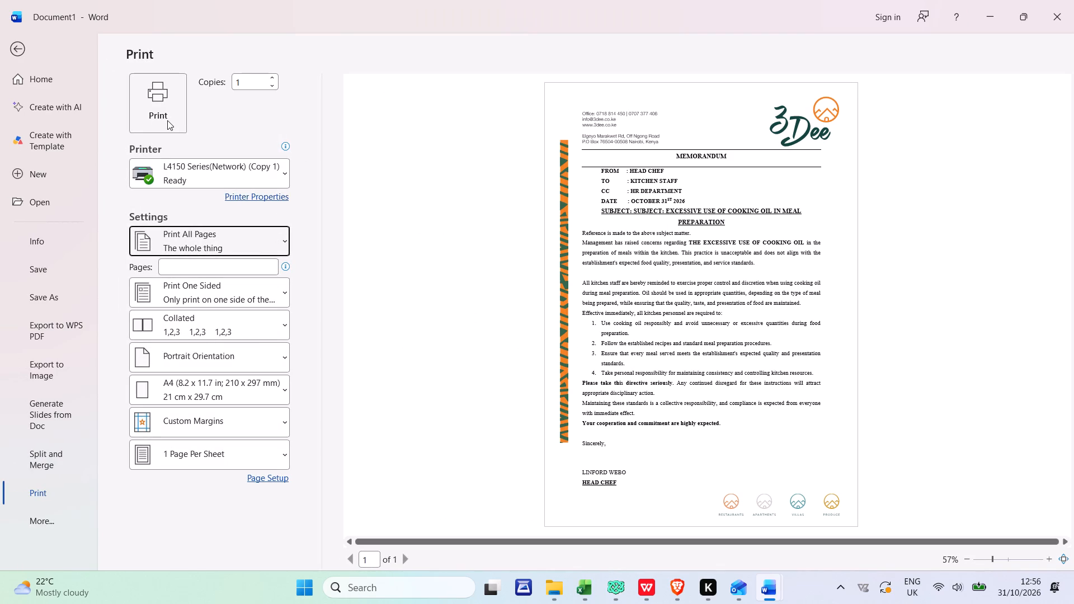
pyautogui.click(167, 120)
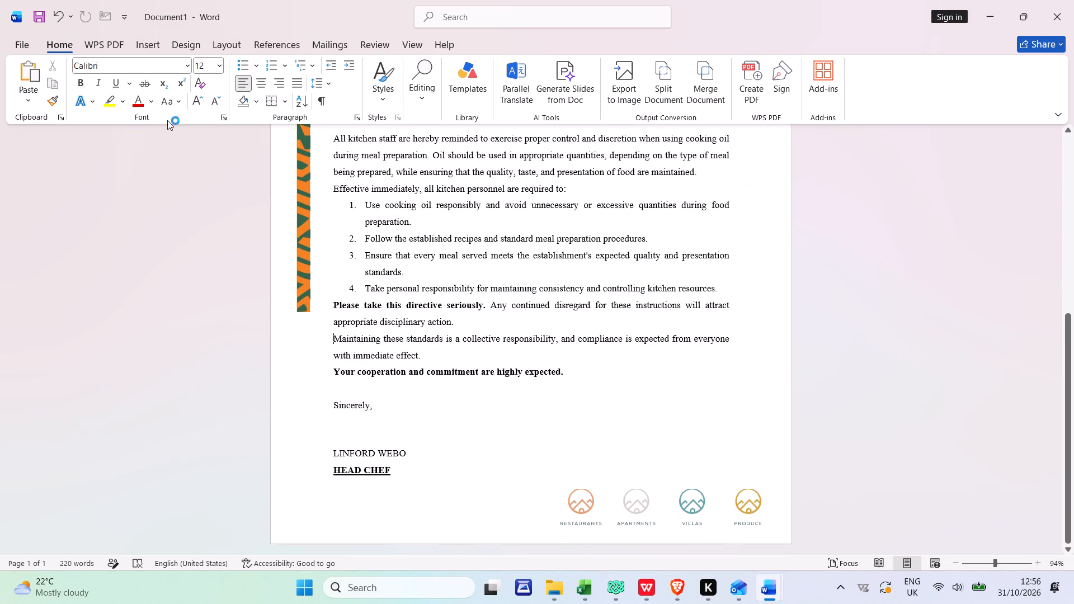